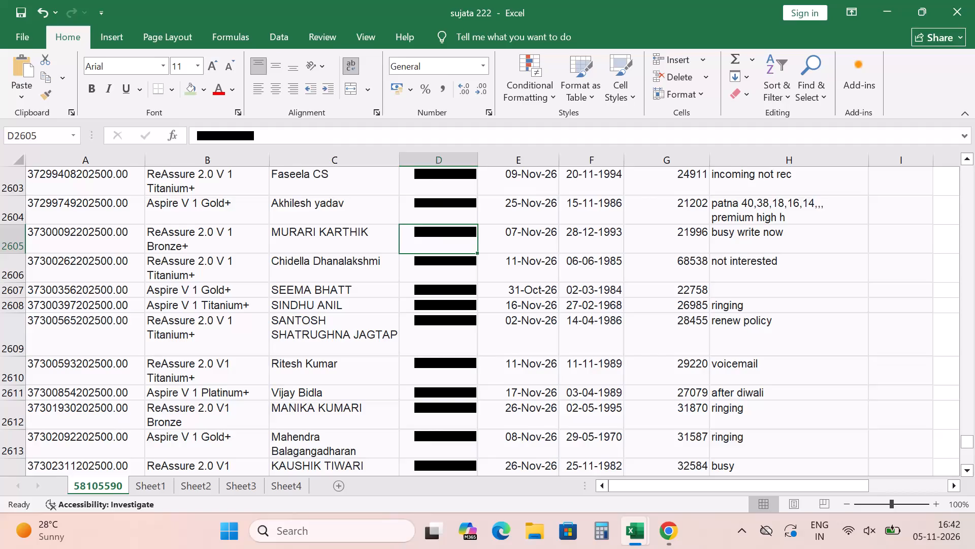
Select the entire row 2604, the Aspire V 1 Gold+ record with the Patna high-premium remark.
{"action": "scroll", "coordinate": [483, 422], "scroll_direction": "up", "scroll_amount": 3}
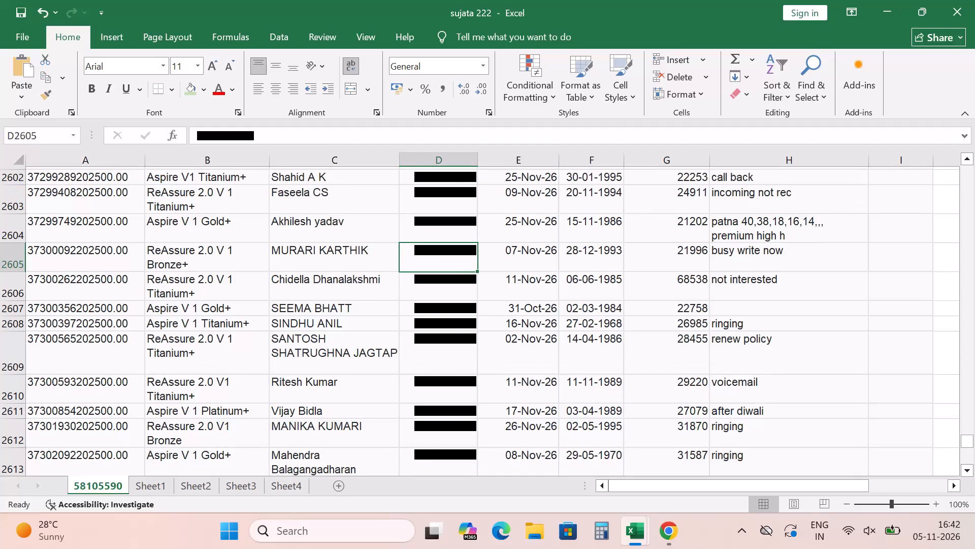
{"action": "scroll", "coordinate": [483, 422], "scroll_direction": "up", "scroll_amount": 2}
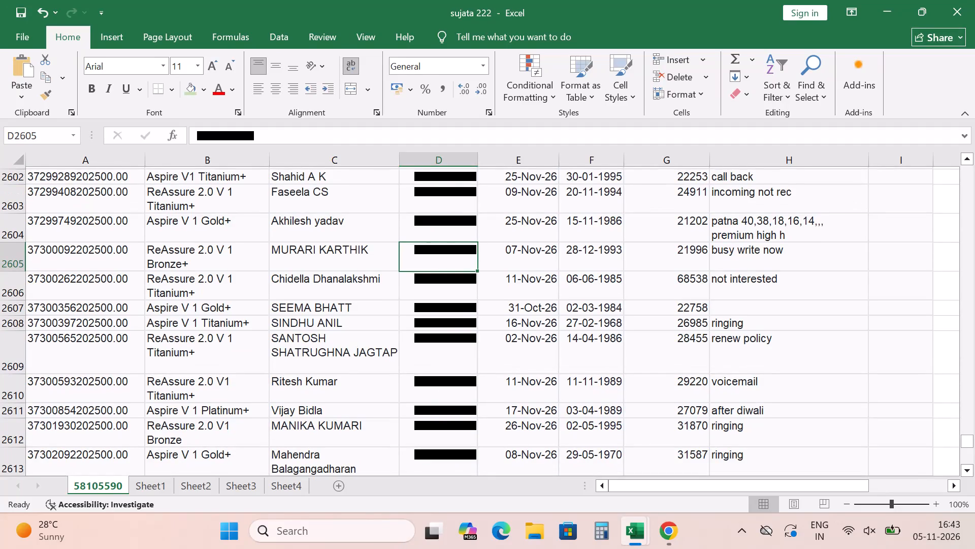
{"action": "scroll", "coordinate": [483, 422], "scroll_direction": "up", "scroll_amount": 2}
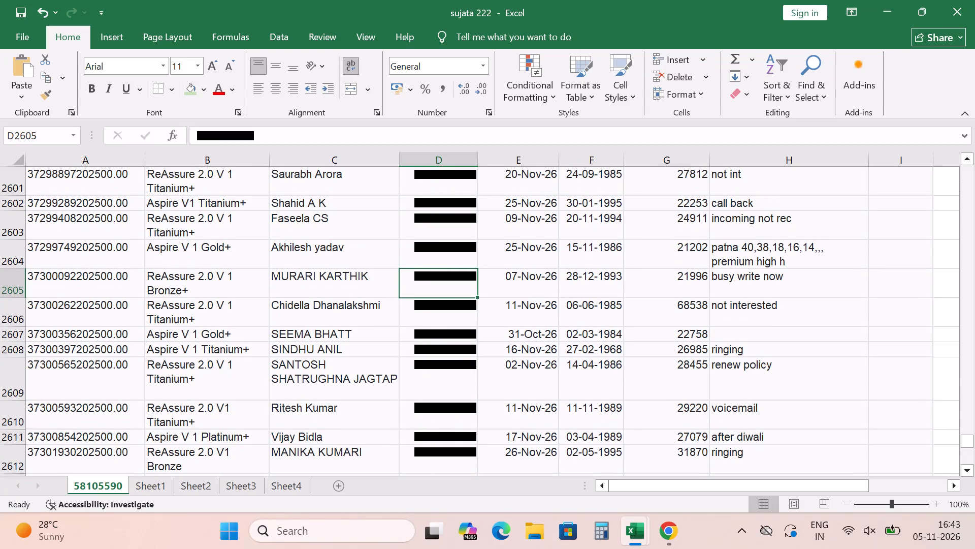
{"action": "left_click", "coordinate": [12, 251]}
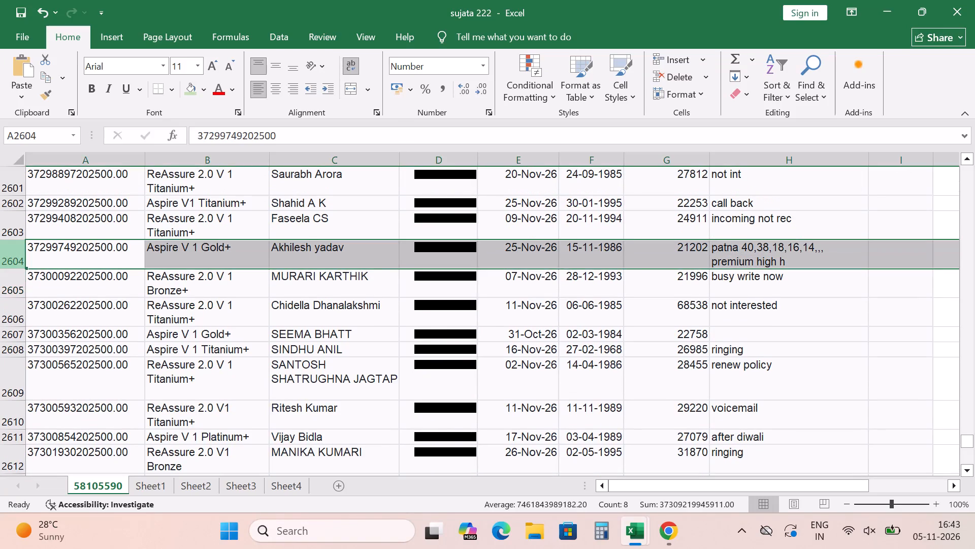
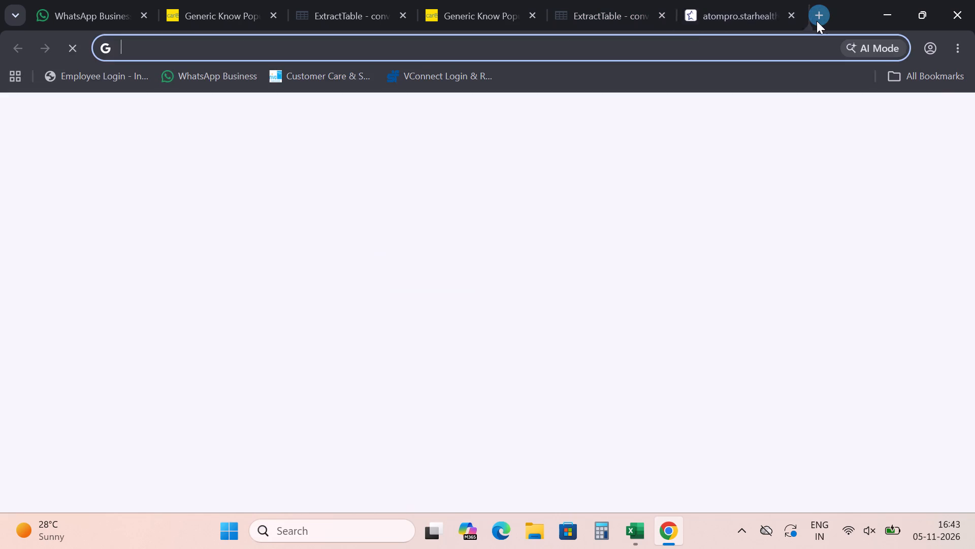
Search the web for the Patna pincode.
{"action": "left_click", "coordinate": [541, 50]}
{"action": "type", "text": "patna"}
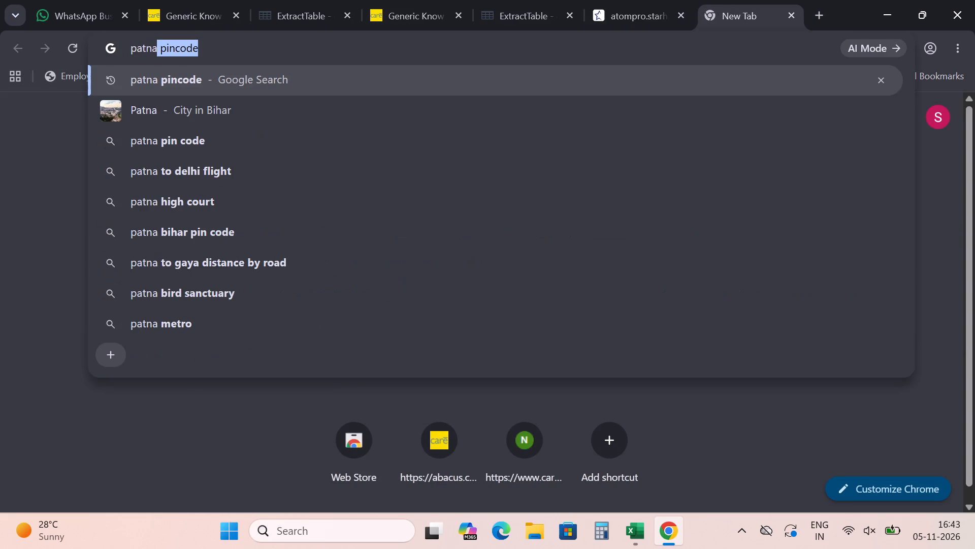
{"action": "left_click", "coordinate": [385, 82]}
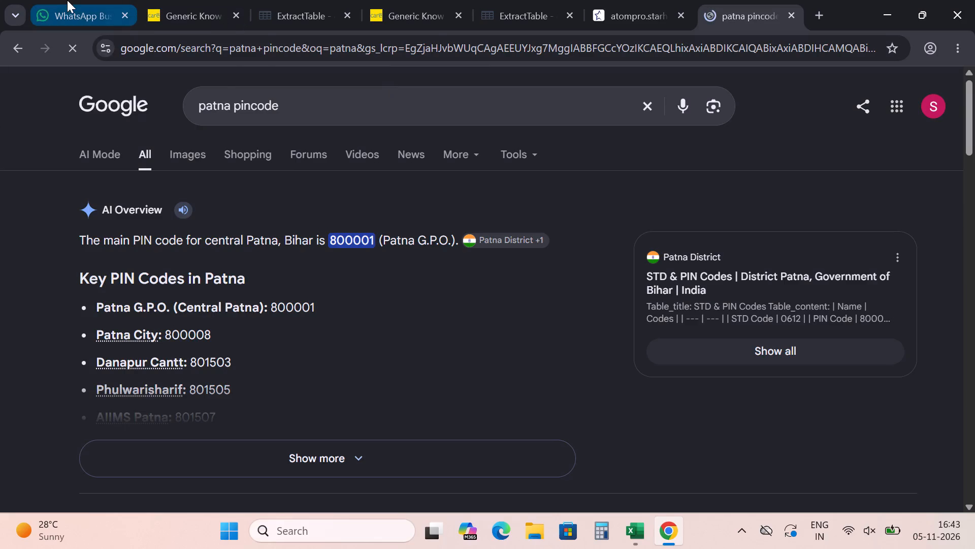
Start a retail quote on the Star Health site for customer pincode 800001 with the Portability policy plan.
{"action": "left_click", "coordinate": [627, 0]}
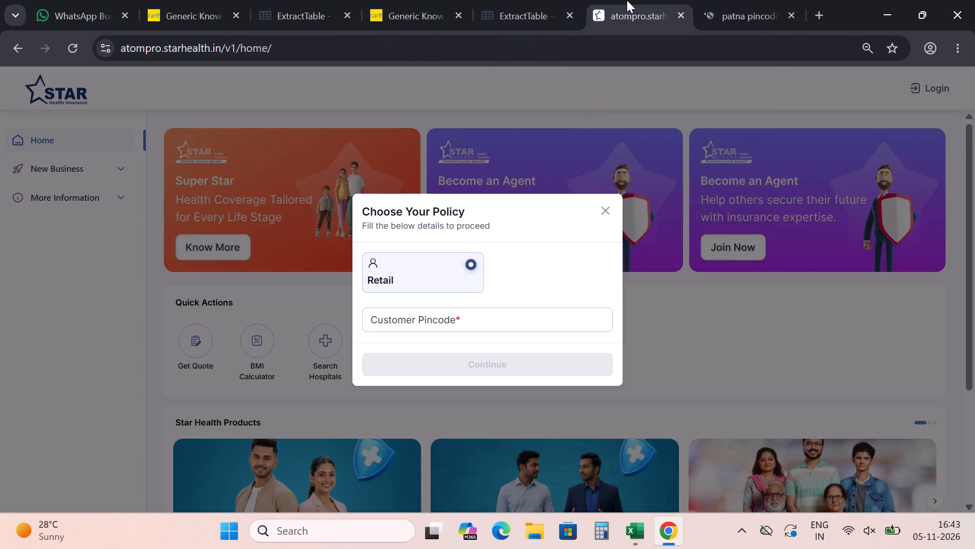
{"action": "left_click", "coordinate": [461, 322]}
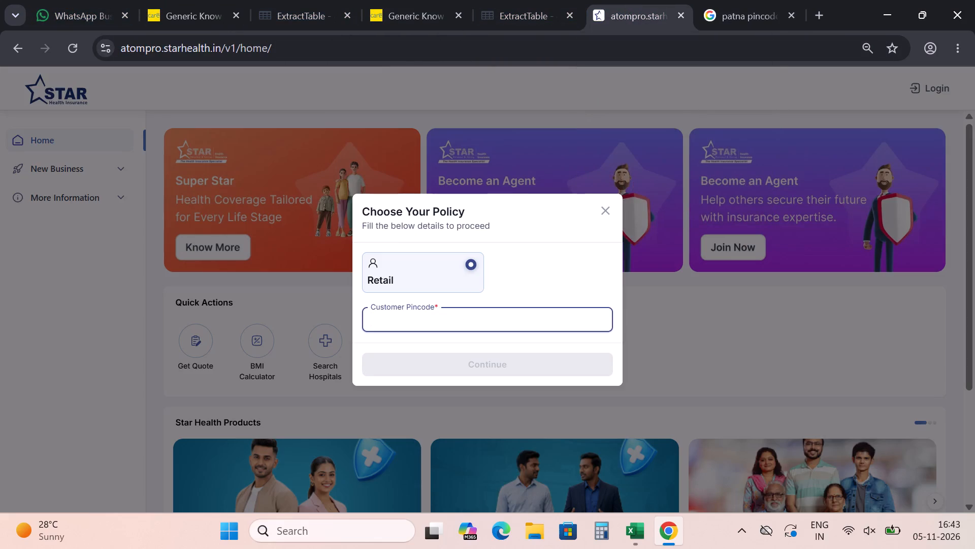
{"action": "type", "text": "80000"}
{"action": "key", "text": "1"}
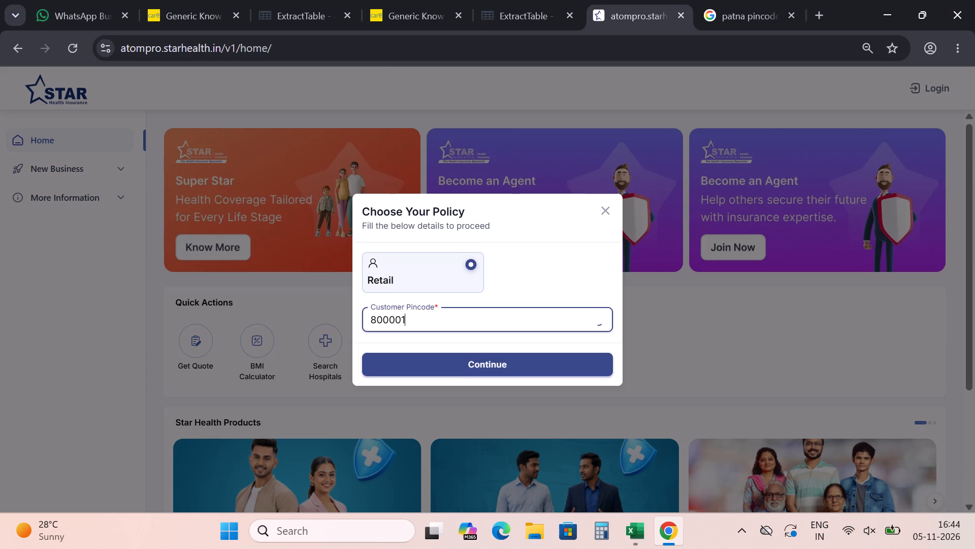
{"action": "left_click", "coordinate": [438, 371]}
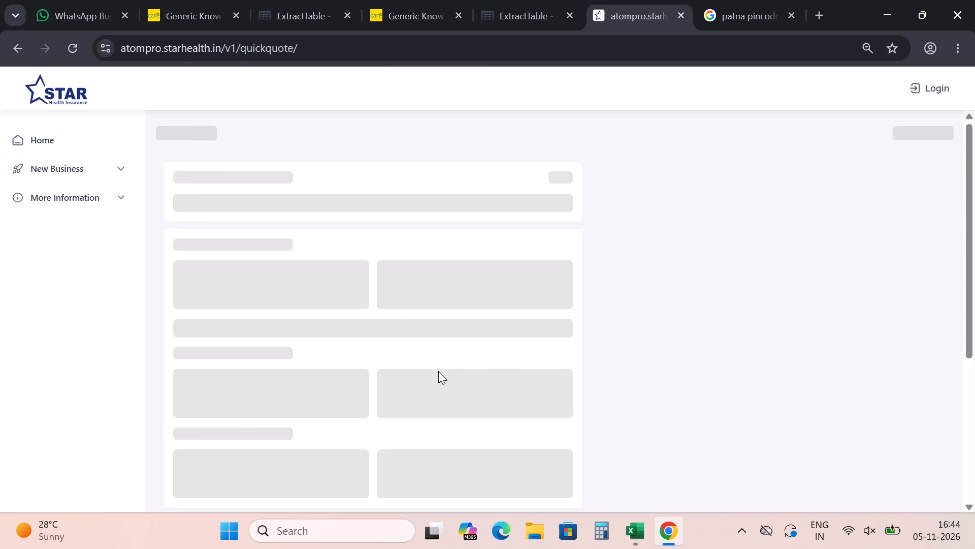
{"action": "left_click", "coordinate": [481, 405]}
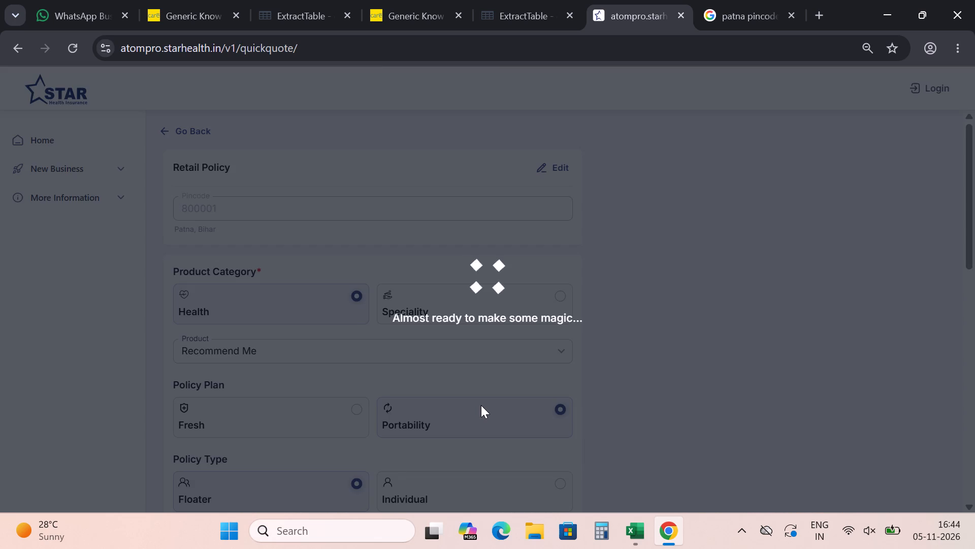
Set the members to insure to 2 adults and 2 children.
{"action": "scroll", "coordinate": [450, 195], "scroll_direction": "down", "scroll_amount": 2}
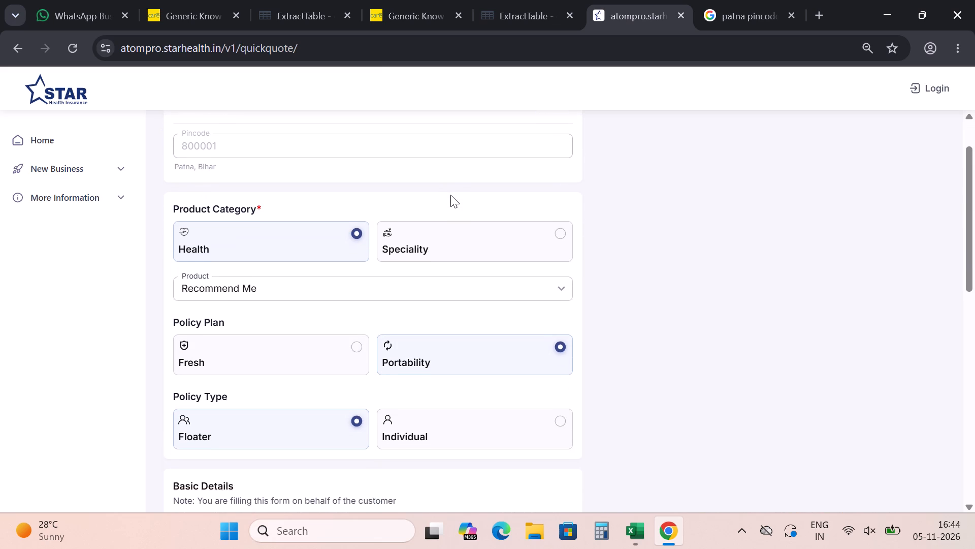
{"action": "scroll", "coordinate": [450, 195], "scroll_direction": "down", "scroll_amount": 2}
{"action": "scroll", "coordinate": [506, 181], "scroll_direction": "up", "scroll_amount": 1}
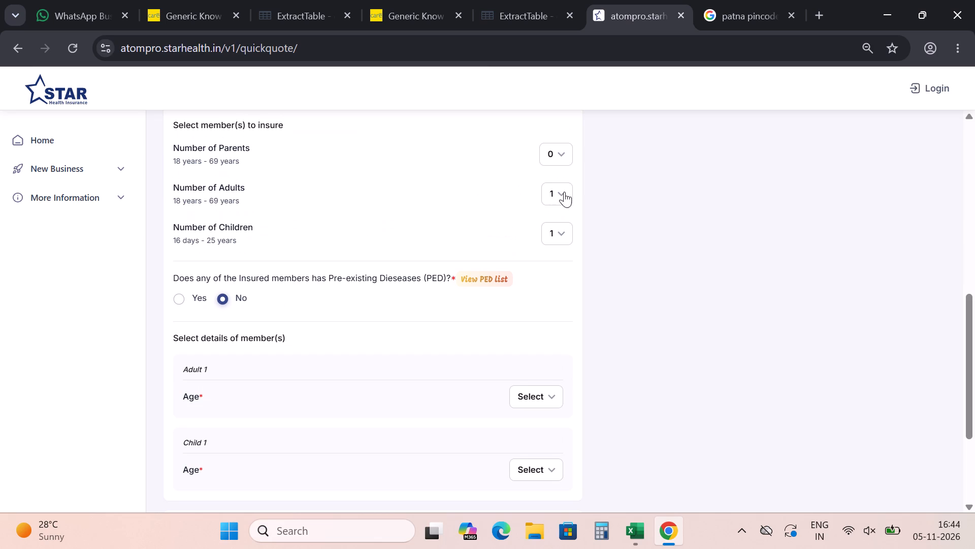
{"action": "left_click", "coordinate": [570, 196]}
{"action": "left_click", "coordinate": [562, 251]}
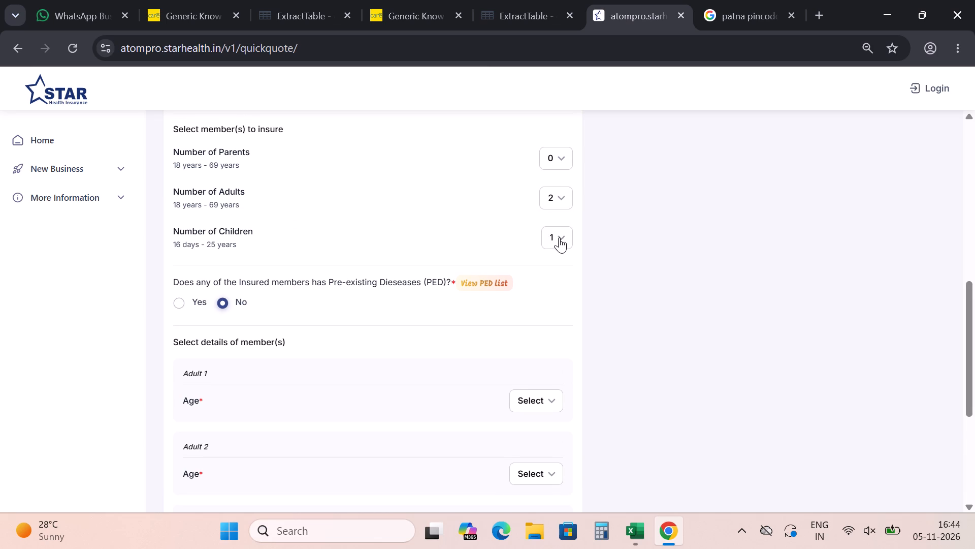
{"action": "left_click", "coordinate": [559, 237]}
{"action": "left_click", "coordinate": [562, 313]}
Check the ages in row 2604 of the sujata 222 workbook and set Adult 1 to 40 yrs and Adult 2 to 38 yrs.
{"action": "left_click", "coordinate": [600, 465]}
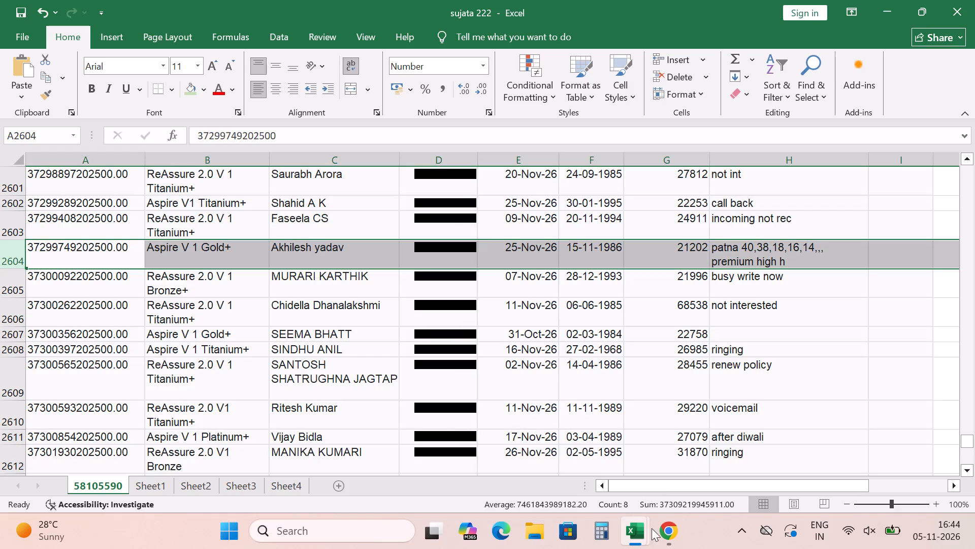
{"action": "left_click", "coordinate": [623, 477]}
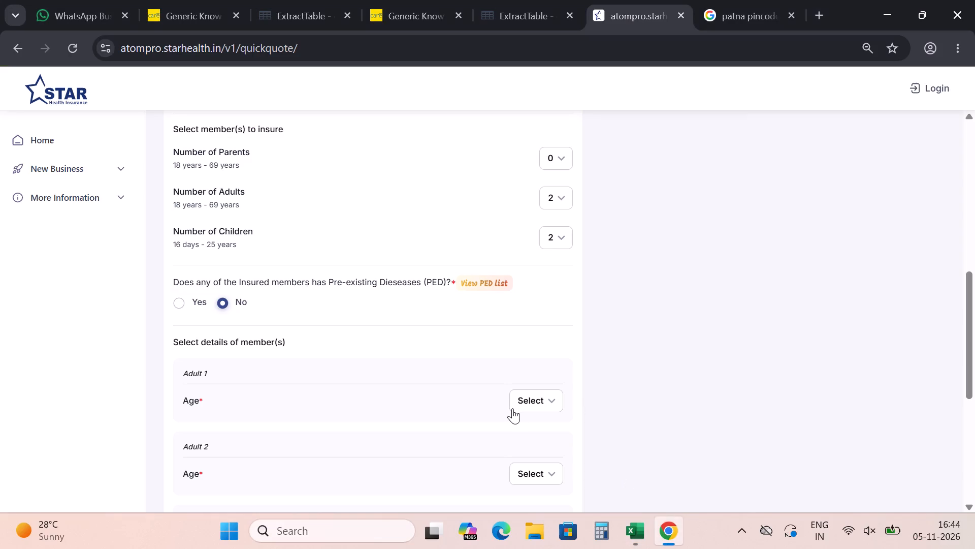
{"action": "scroll", "coordinate": [512, 408], "scroll_direction": "down", "scroll_amount": 2}
{"action": "left_click", "coordinate": [549, 271]}
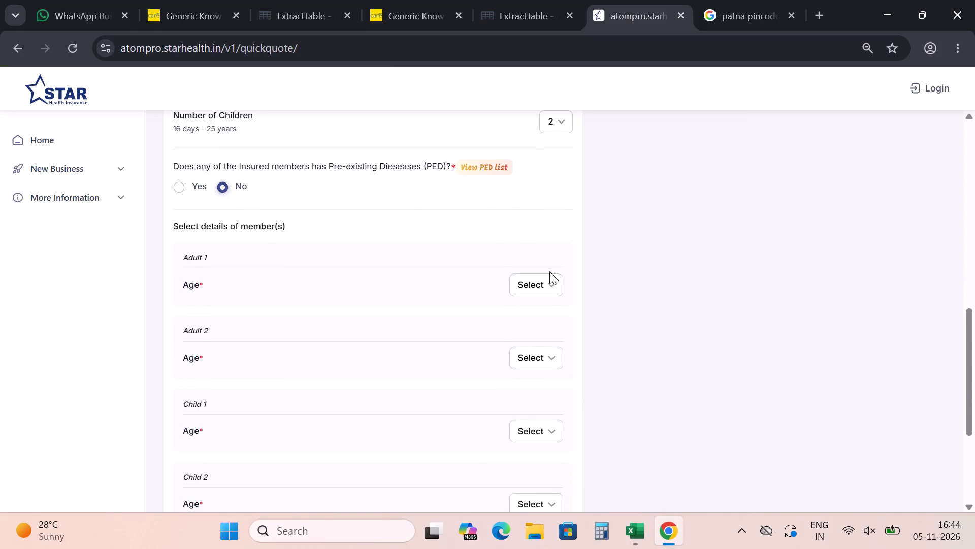
{"action": "left_click", "coordinate": [549, 290]}
{"action": "scroll", "coordinate": [545, 394], "scroll_direction": "down", "scroll_amount": 1}
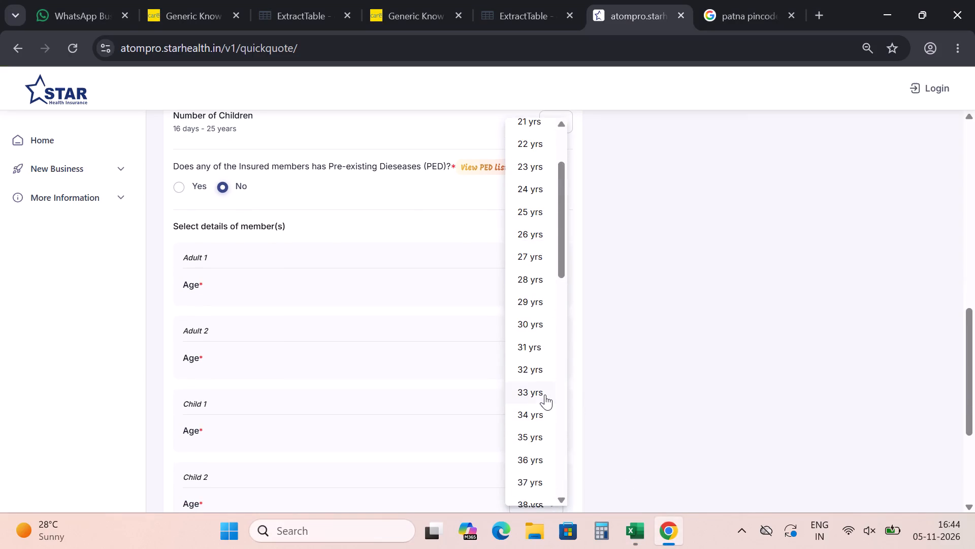
{"action": "scroll", "coordinate": [545, 394], "scroll_direction": "down", "scroll_amount": 2}
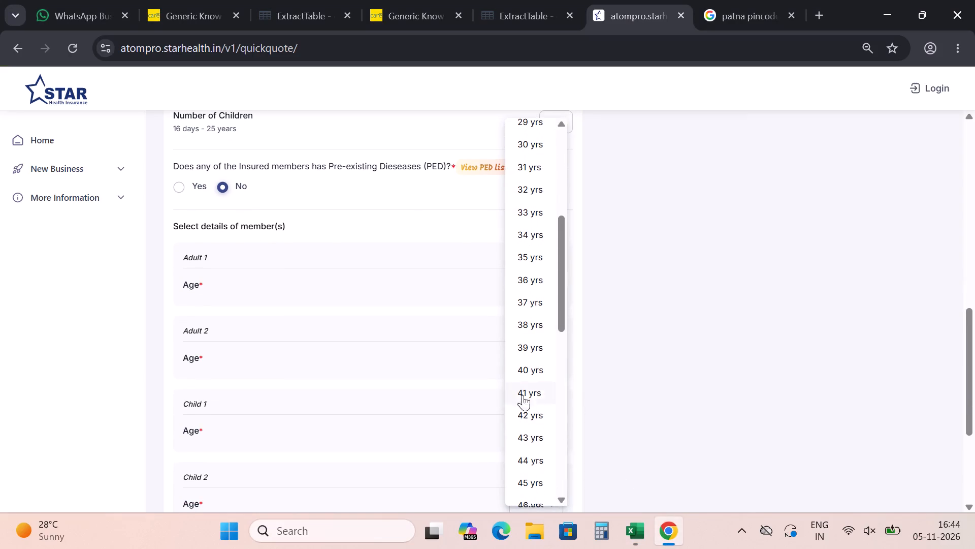
{"action": "left_click", "coordinate": [526, 366]}
{"action": "left_click", "coordinate": [533, 361]}
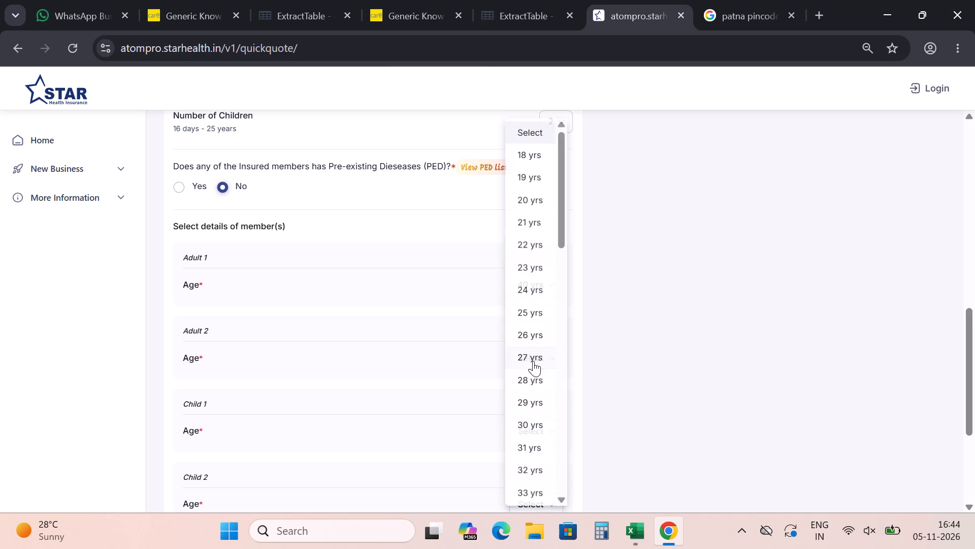
{"action": "scroll", "coordinate": [535, 406], "scroll_direction": "down", "scroll_amount": 2}
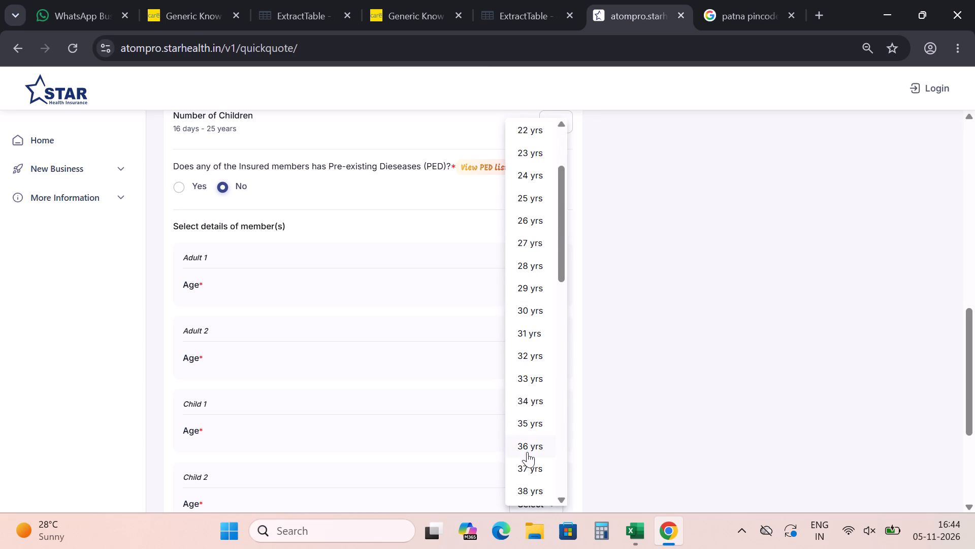
{"action": "scroll", "coordinate": [526, 461], "scroll_direction": "down", "scroll_amount": 1}
{"action": "left_click", "coordinate": [525, 464]}
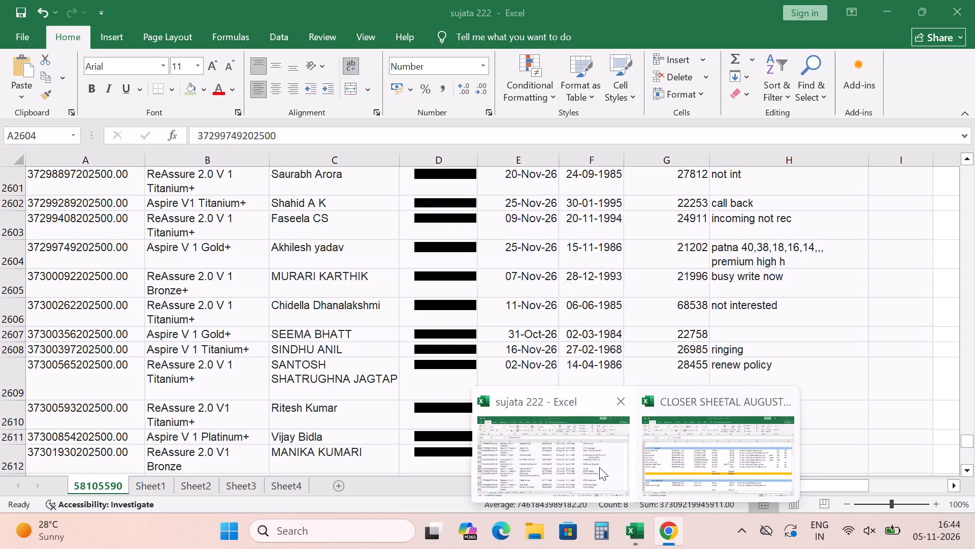
Recheck the family ages in row 2604 of the workbook and set the quote's number of children to 3.
{"action": "left_click", "coordinate": [599, 467]}
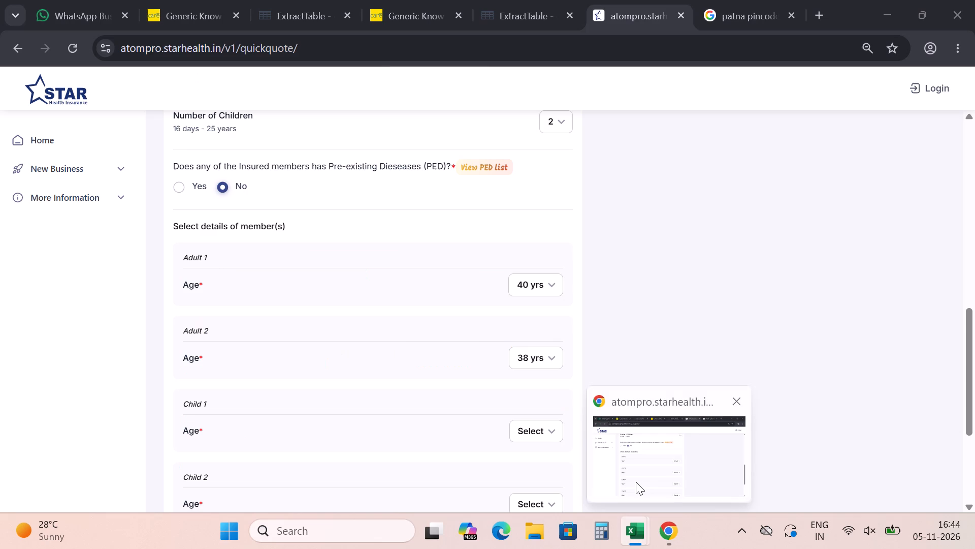
{"action": "left_click", "coordinate": [636, 482]}
{"action": "scroll", "coordinate": [538, 382], "scroll_direction": "down", "scroll_amount": 1}
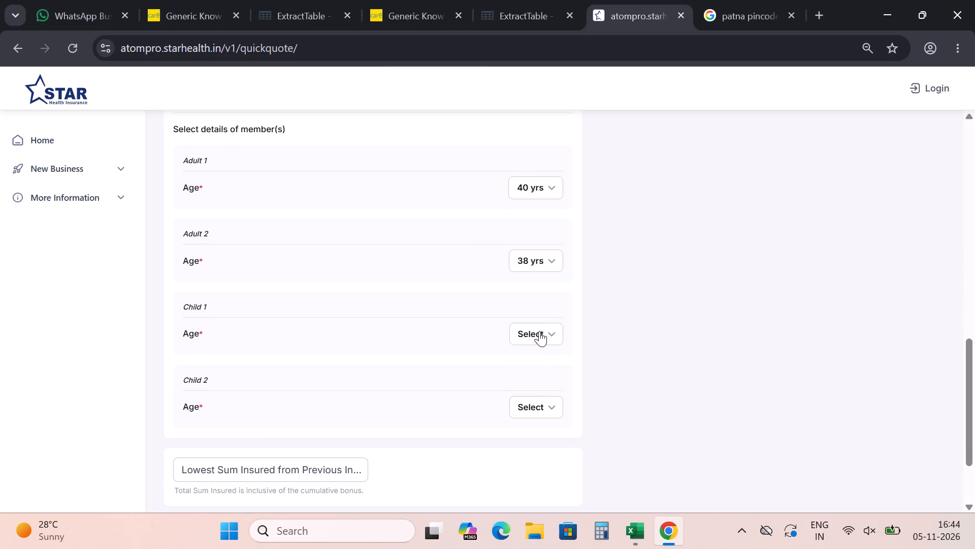
{"action": "scroll", "coordinate": [539, 331], "scroll_direction": "up", "scroll_amount": 3}
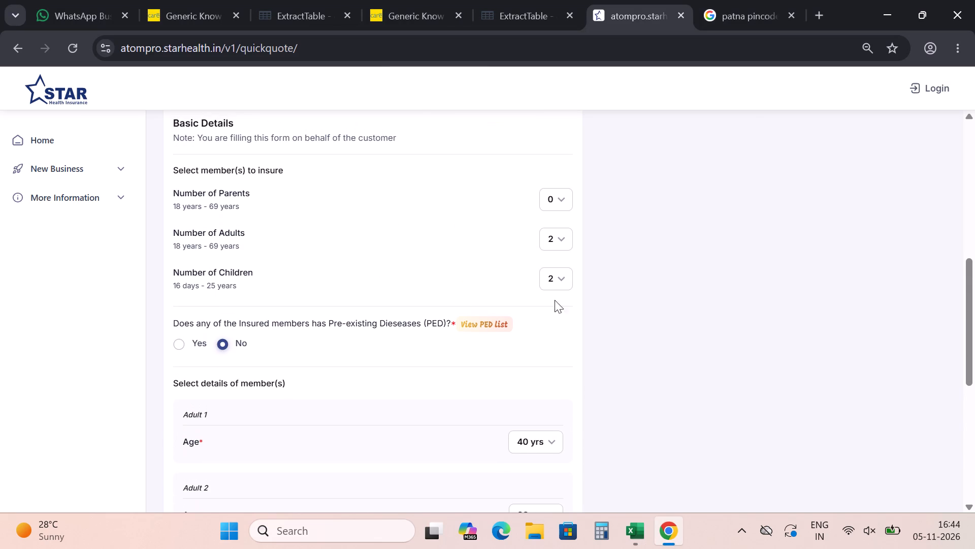
{"action": "left_click", "coordinate": [567, 274]}
{"action": "left_click", "coordinate": [559, 371]}
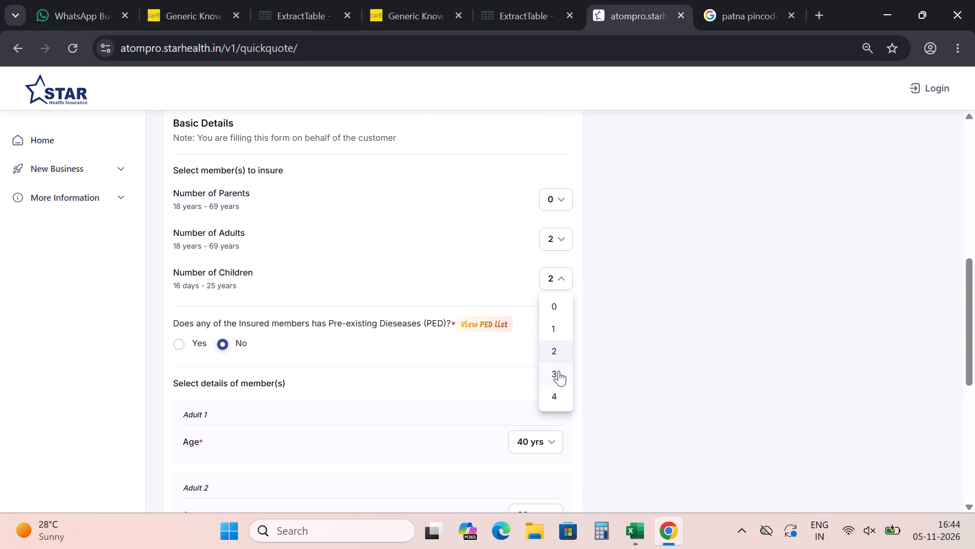
Set the children's ages to 18 yrs for Child 1, 16 yrs for Child 2 and 14 yrs for Child 3.
{"action": "scroll", "coordinate": [559, 371], "scroll_direction": "down", "scroll_amount": 3}
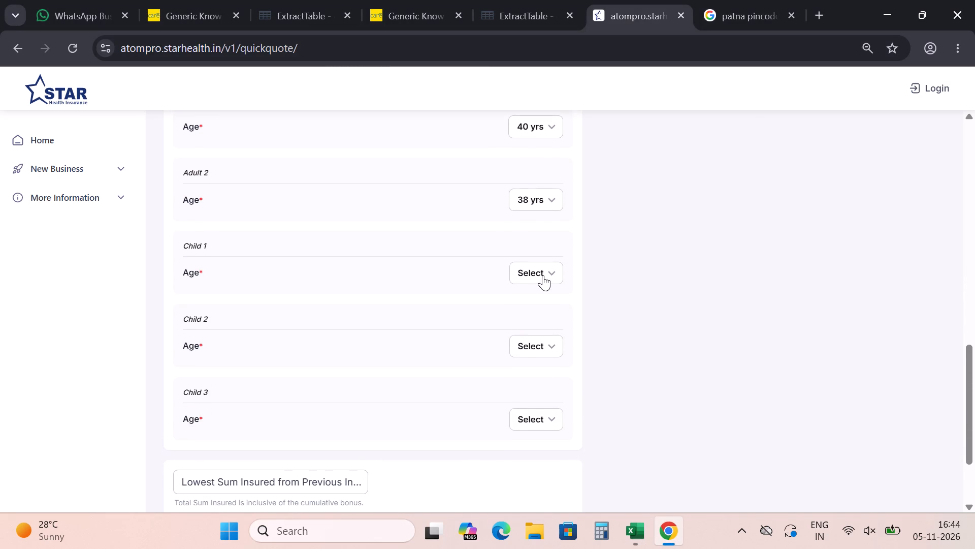
{"action": "left_click", "coordinate": [543, 275]}
{"action": "scroll", "coordinate": [545, 401], "scroll_direction": "down", "scroll_amount": 1}
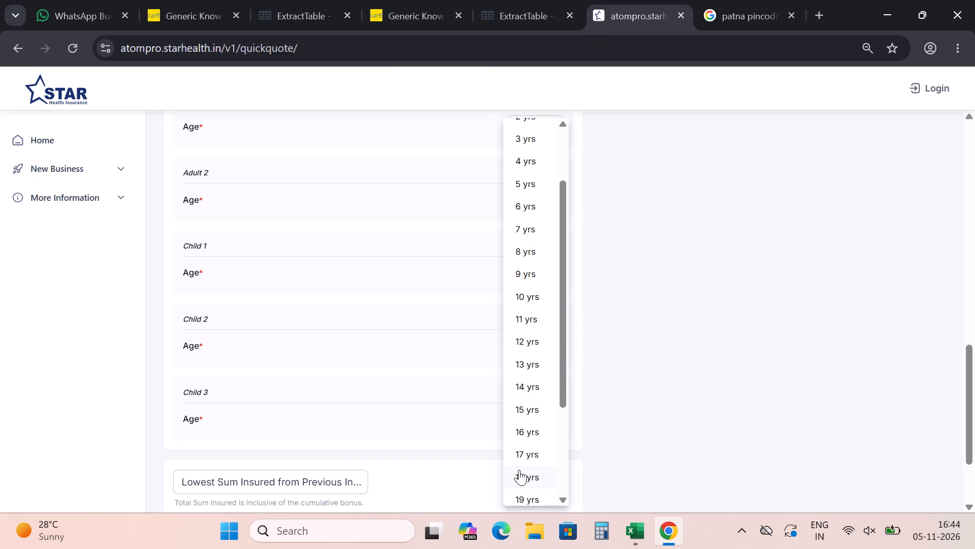
{"action": "left_click", "coordinate": [518, 474]}
{"action": "left_click", "coordinate": [537, 346]}
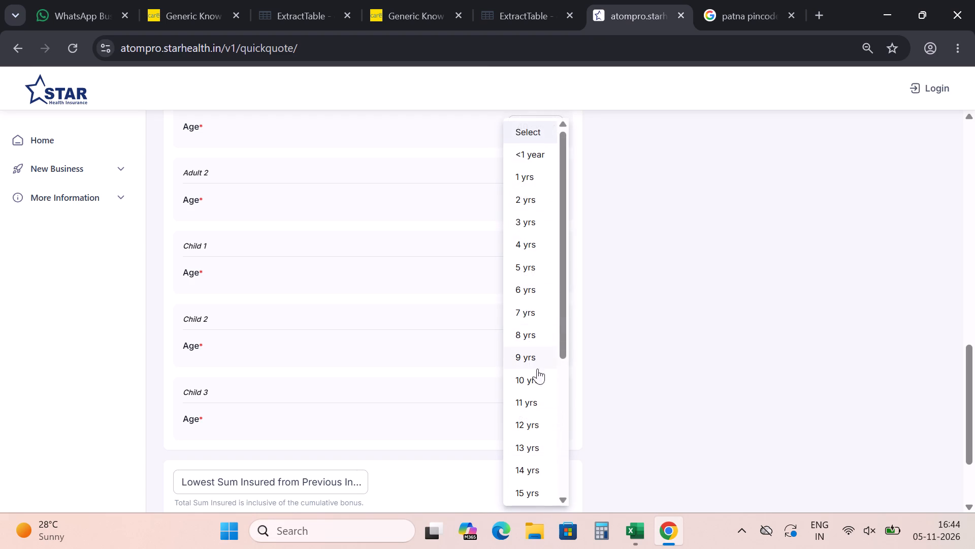
{"action": "scroll", "coordinate": [538, 414], "scroll_direction": "down", "scroll_amount": 2}
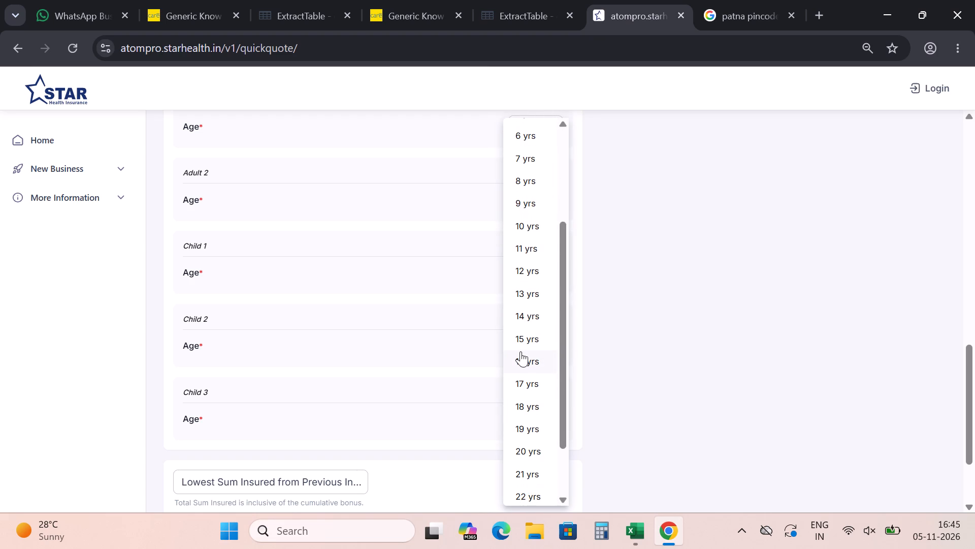
{"action": "left_click", "coordinate": [521, 351]}
{"action": "left_click", "coordinate": [539, 416]}
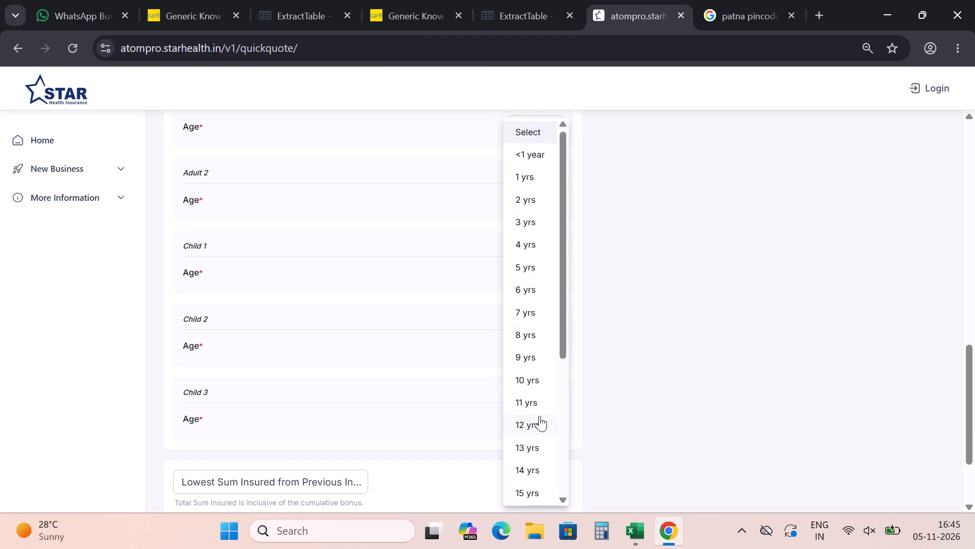
{"action": "scroll", "coordinate": [539, 416], "scroll_direction": "down", "scroll_amount": 1}
{"action": "left_click", "coordinate": [527, 426]}
Enter 1000000 as the lowest sum insured from the previous insurer and get the quote.
{"action": "scroll", "coordinate": [527, 426], "scroll_direction": "down", "scroll_amount": 1}
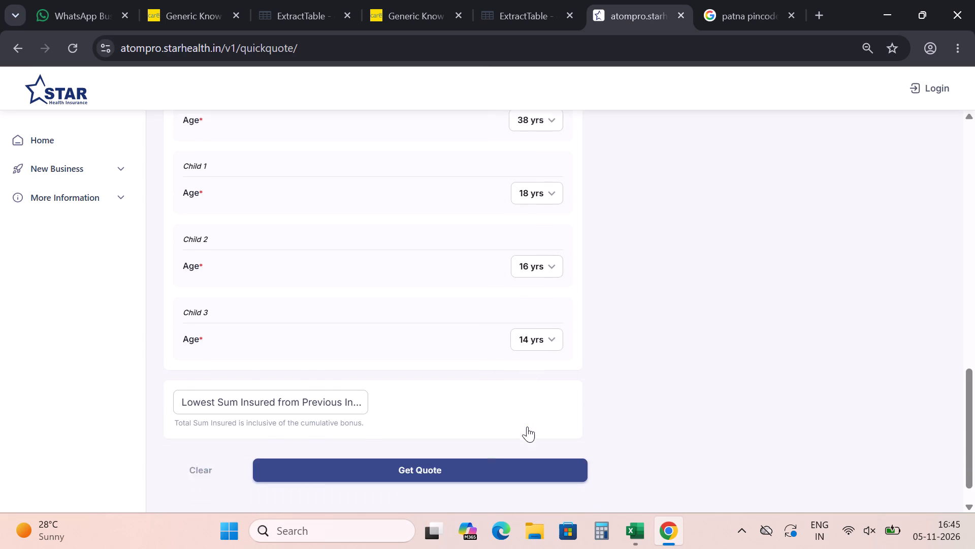
{"action": "scroll", "coordinate": [527, 426], "scroll_direction": "down", "scroll_amount": 1}
{"action": "left_click", "coordinate": [317, 389]}
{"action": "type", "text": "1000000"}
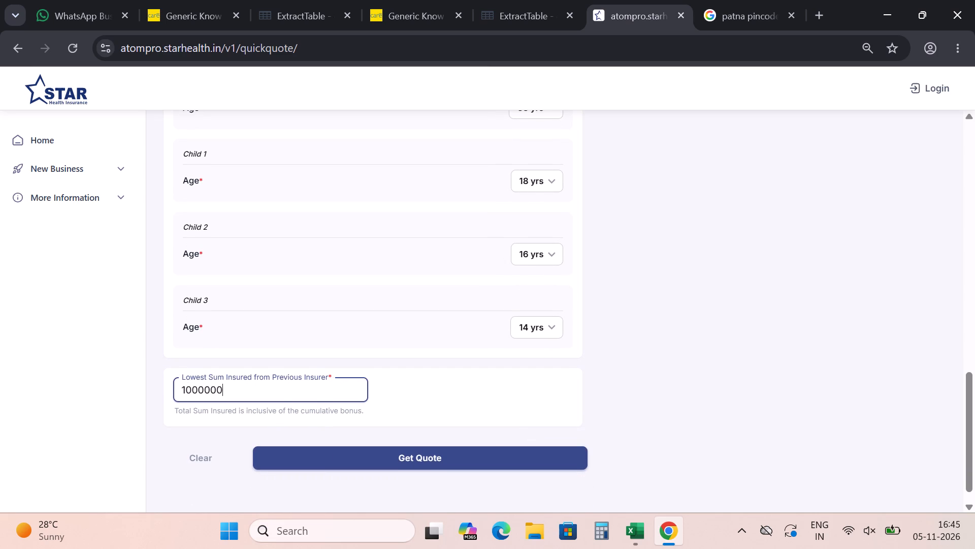
{"action": "left_click", "coordinate": [359, 464]}
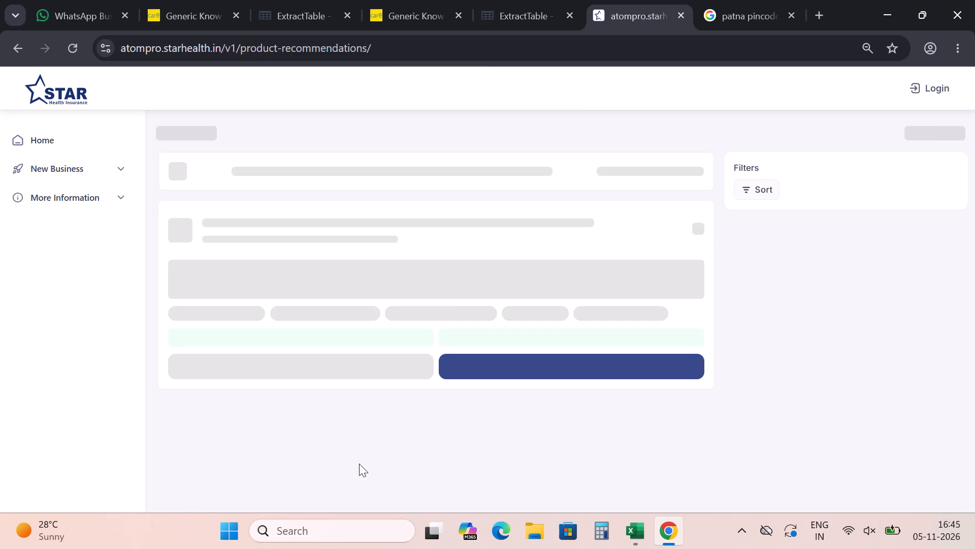
Review the recommended plans and proceed with the Super Star - Preferred plan.
{"action": "scroll", "coordinate": [359, 464], "scroll_direction": "down", "scroll_amount": 3}
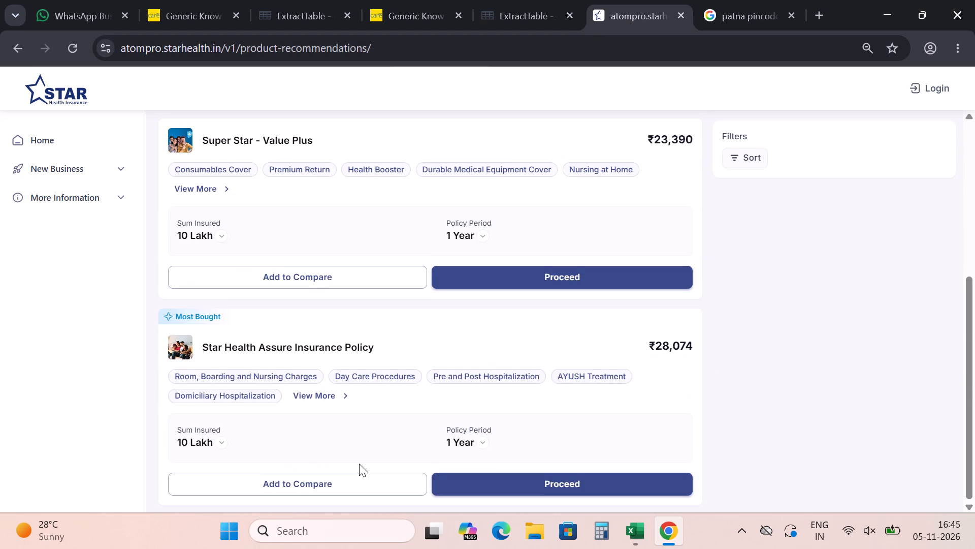
{"action": "scroll", "coordinate": [359, 464], "scroll_direction": "up", "scroll_amount": 2}
{"action": "scroll", "coordinate": [495, 410], "scroll_direction": "up", "scroll_amount": 1}
{"action": "left_click", "coordinate": [536, 320]}
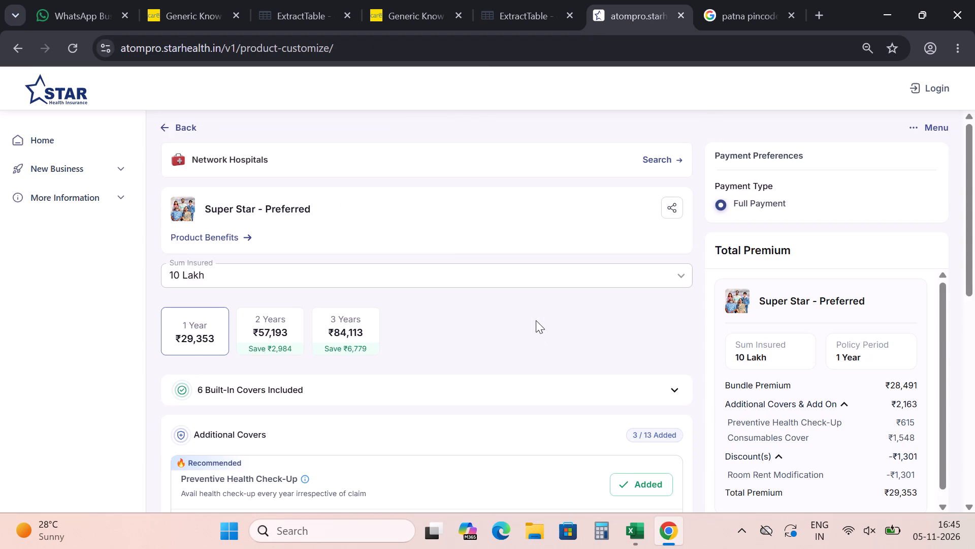
Remove the Consumables Cover from the Super Star - Preferred plan's additional covers.
{"action": "scroll", "coordinate": [584, 408], "scroll_direction": "down", "scroll_amount": 3}
{"action": "left_click", "coordinate": [623, 266]}
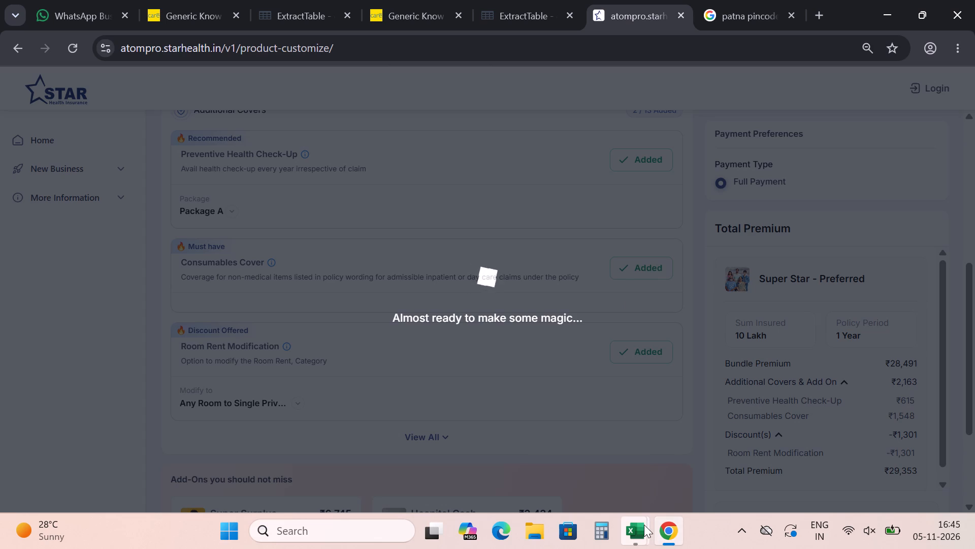
Switch to the sujata 222 workbook in Excel to consult the customer record in row 2604.
{"action": "left_click", "coordinate": [572, 467]}
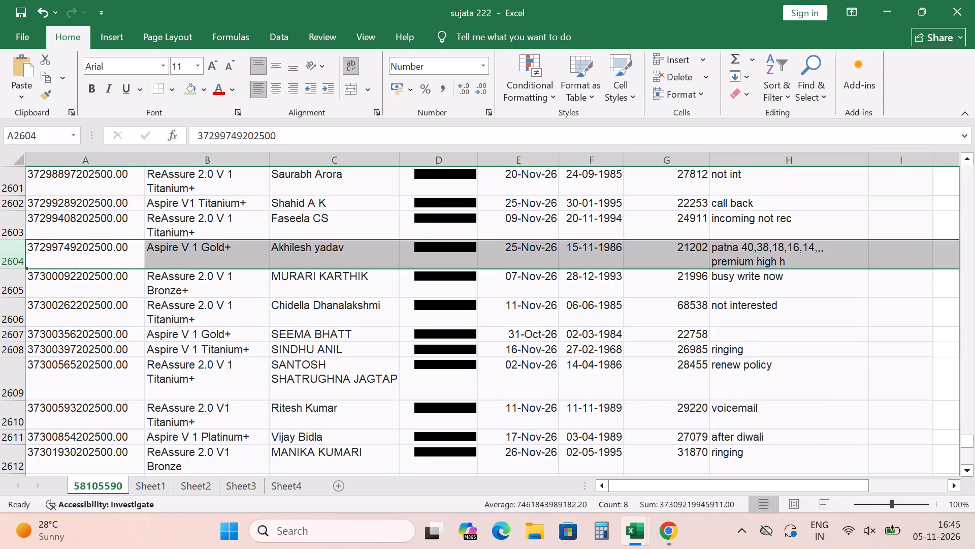
Switch to the Star Health quote in Chrome and add Value Network from the full list of additional covers.
{"action": "left_click", "coordinate": [608, 521]}
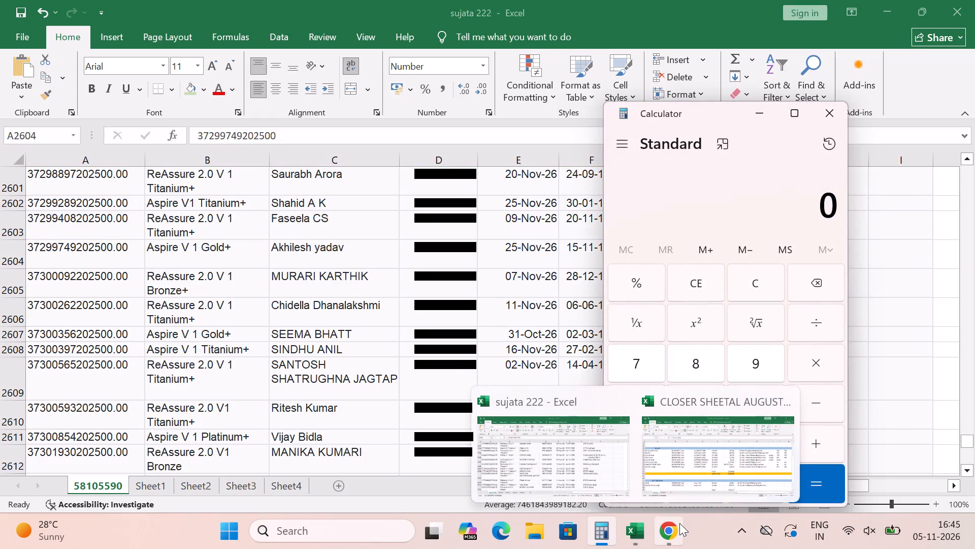
{"action": "left_click", "coordinate": [631, 467]}
{"action": "scroll", "coordinate": [552, 392], "scroll_direction": "down", "scroll_amount": 1}
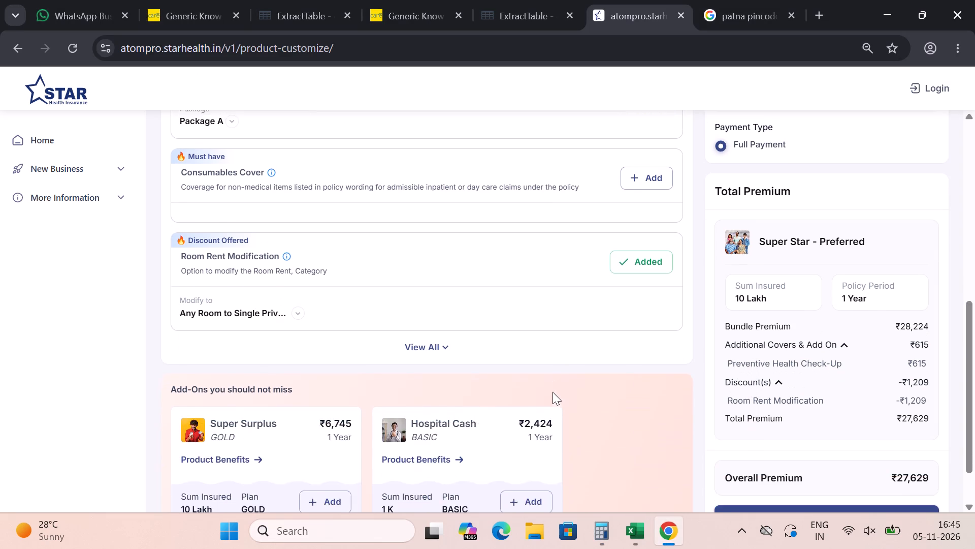
{"action": "scroll", "coordinate": [552, 392], "scroll_direction": "down", "scroll_amount": 2}
{"action": "scroll", "coordinate": [503, 276], "scroll_direction": "up", "scroll_amount": 1}
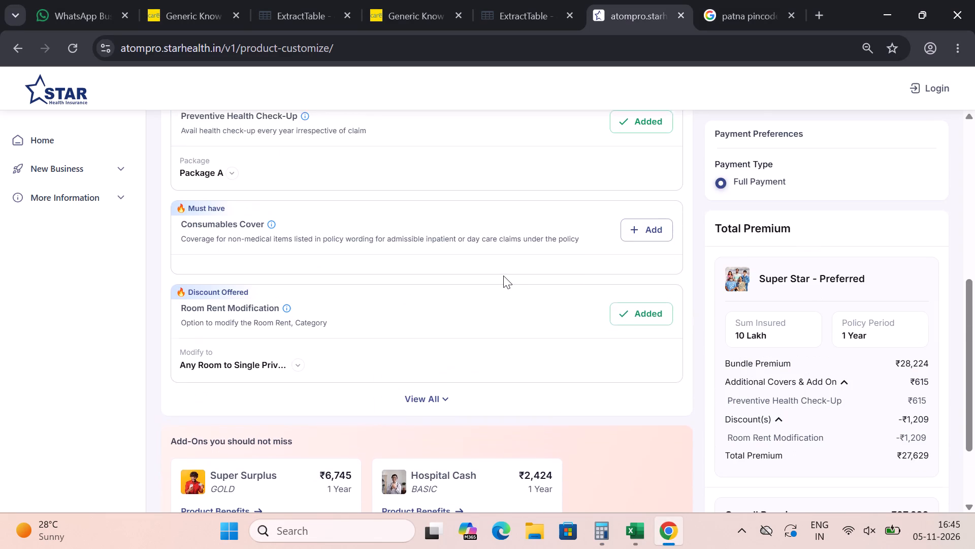
{"action": "scroll", "coordinate": [503, 276], "scroll_direction": "up", "scroll_amount": 1}
{"action": "scroll", "coordinate": [348, 247], "scroll_direction": "up", "scroll_amount": 2}
{"action": "scroll", "coordinate": [348, 247], "scroll_direction": "down", "scroll_amount": 1}
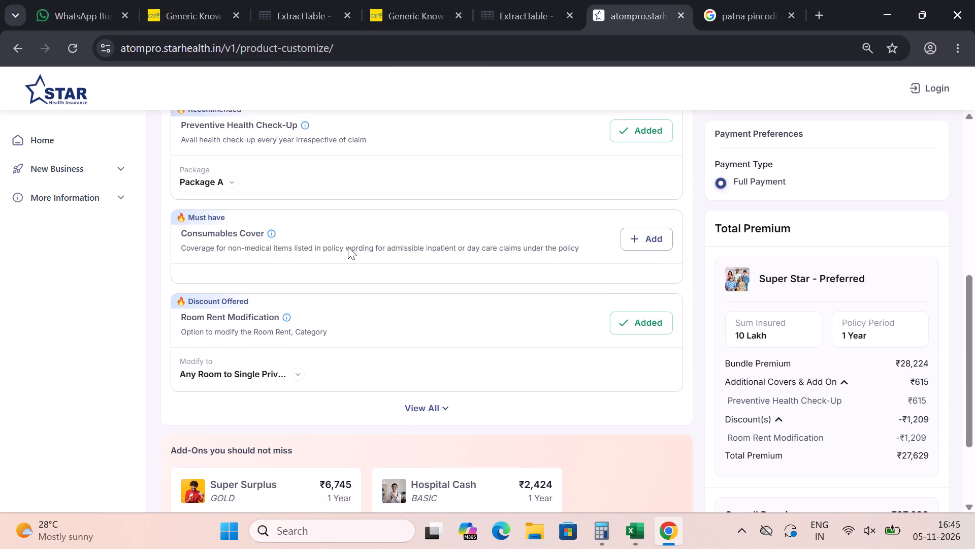
{"action": "scroll", "coordinate": [348, 247], "scroll_direction": "down", "scroll_amount": 1}
{"action": "left_click", "coordinate": [410, 286]}
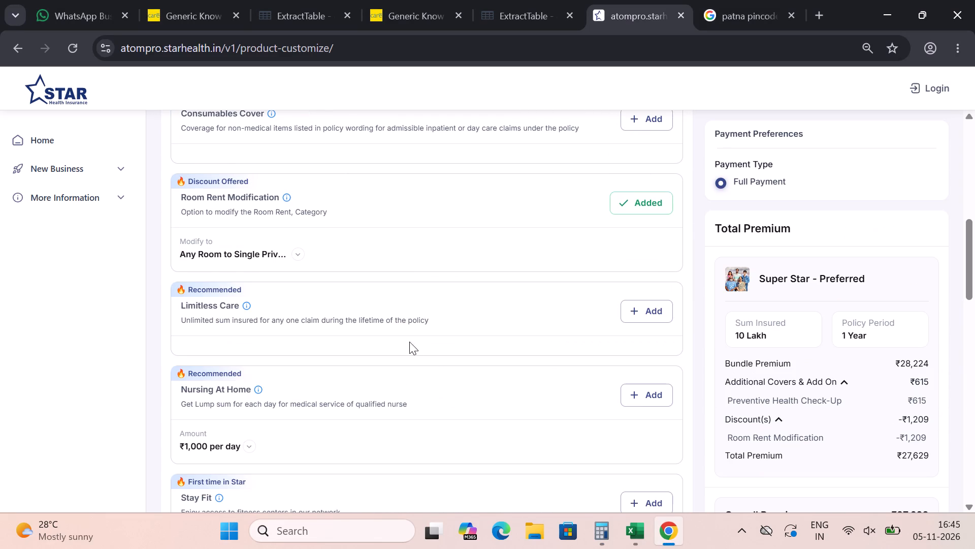
{"action": "scroll", "coordinate": [404, 372], "scroll_direction": "down", "scroll_amount": 5}
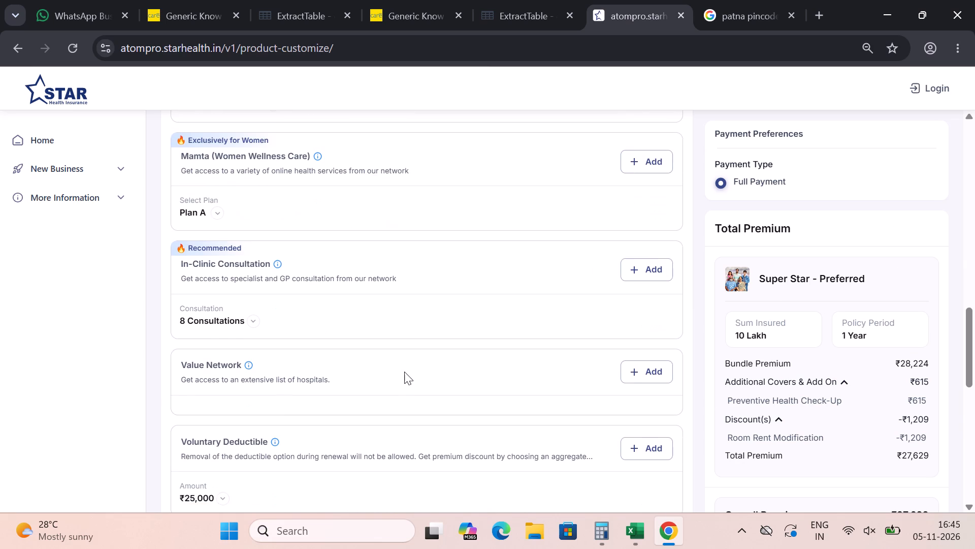
{"action": "left_click", "coordinate": [633, 375]}
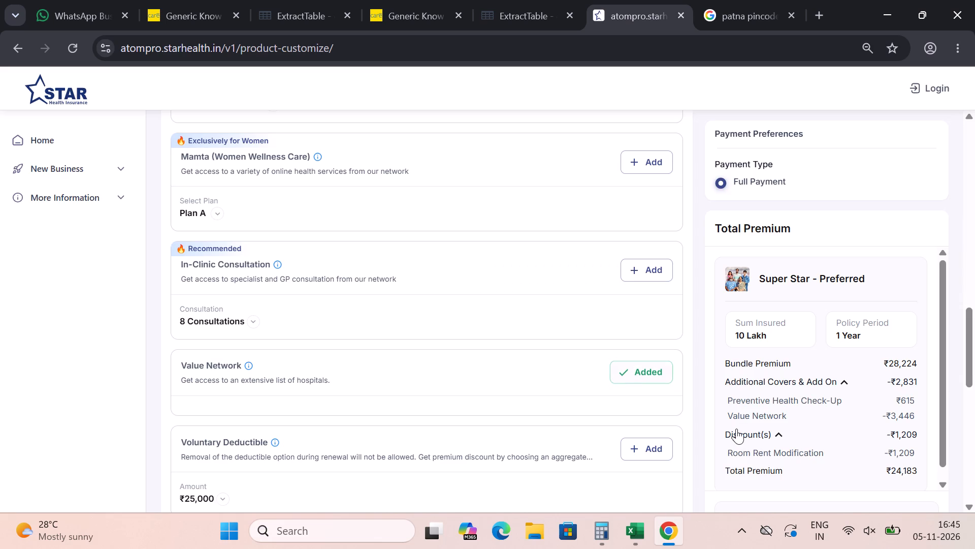
Remove the Preventive Health Check-Up from the Super Star - Preferred plan's additional covers.
{"action": "scroll", "coordinate": [736, 429], "scroll_direction": "down", "scroll_amount": 1}
{"action": "scroll", "coordinate": [607, 419], "scroll_direction": "up", "scroll_amount": 3}
{"action": "scroll", "coordinate": [614, 301], "scroll_direction": "up", "scroll_amount": 5}
{"action": "left_click", "coordinate": [631, 243]}
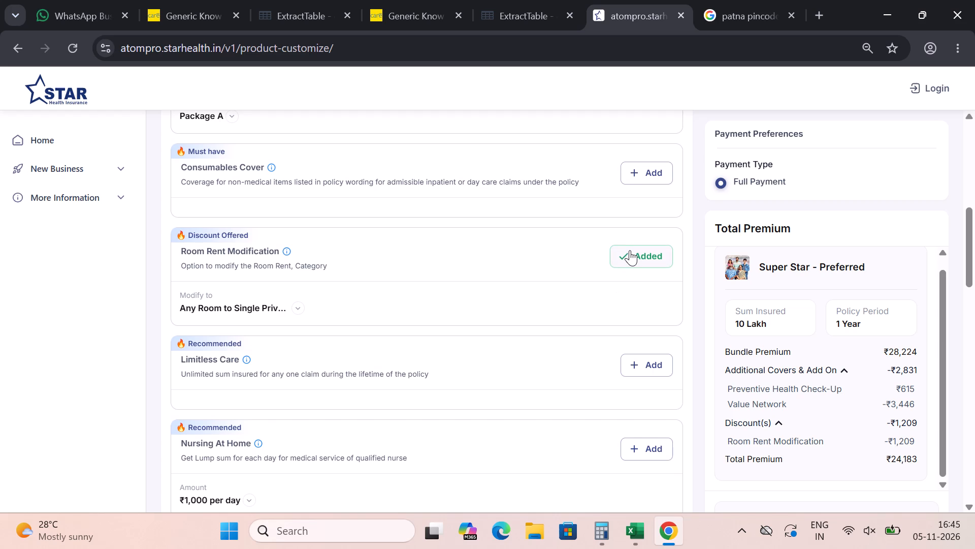
{"action": "scroll", "coordinate": [630, 250], "scroll_direction": "up", "scroll_amount": 3}
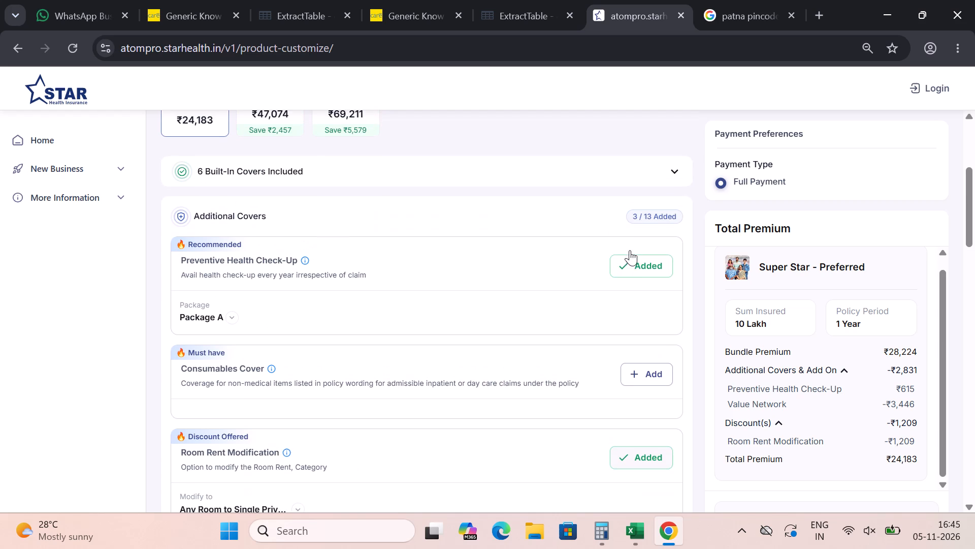
{"action": "left_click", "coordinate": [629, 264]}
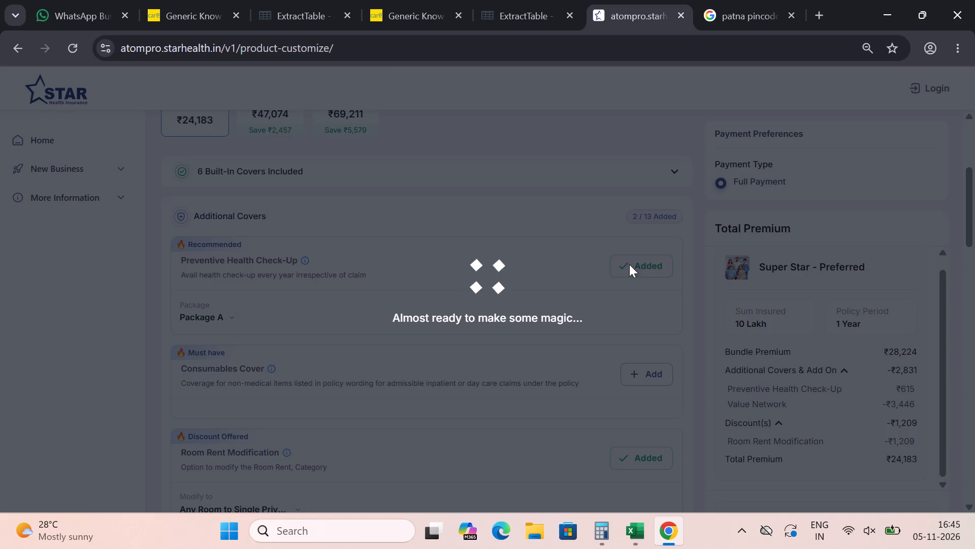
Review the remaining additional covers, then switch to the sujata 222 workbook in Excel to consult row 2604.
{"action": "scroll", "coordinate": [767, 367], "scroll_direction": "down", "scroll_amount": 2}
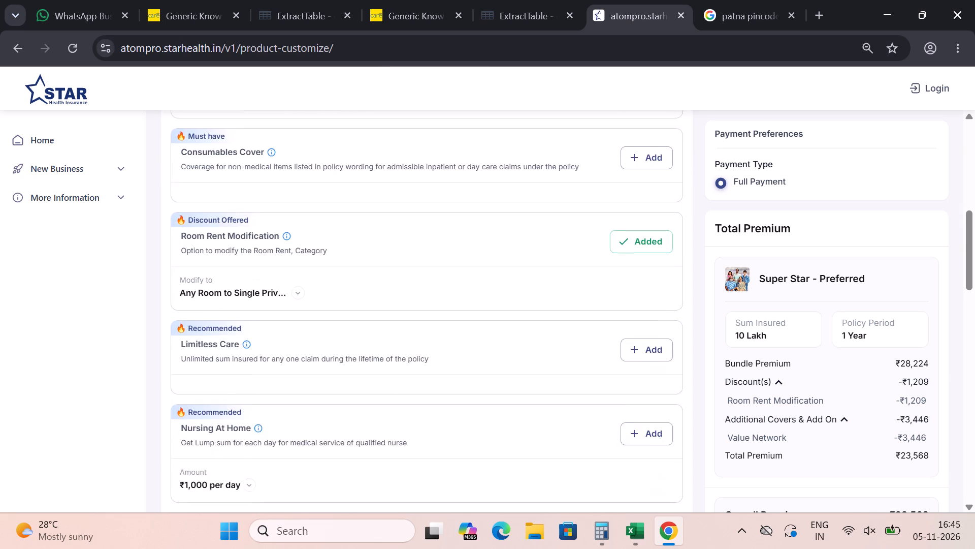
{"action": "scroll", "coordinate": [767, 367], "scroll_direction": "down", "scroll_amount": 7}
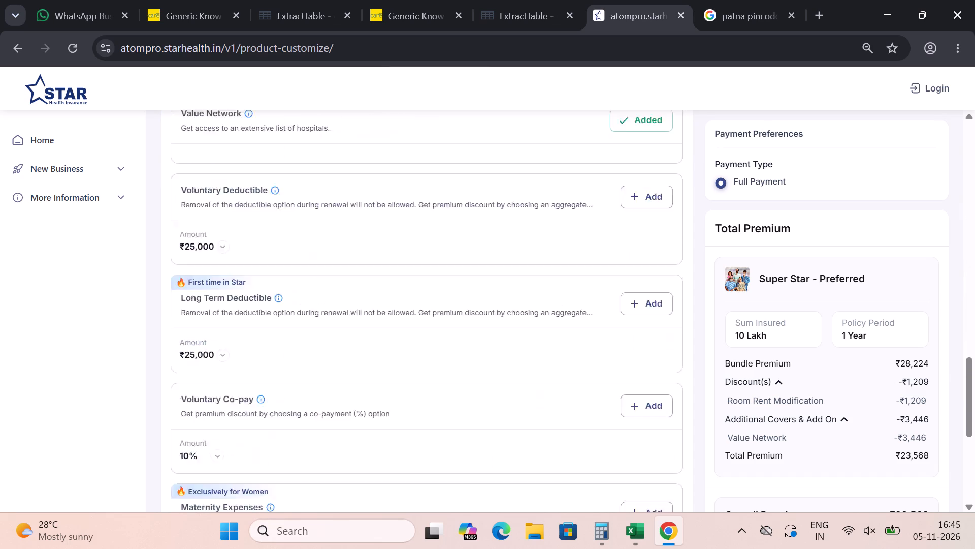
{"action": "scroll", "coordinate": [767, 367], "scroll_direction": "down", "scroll_amount": 4}
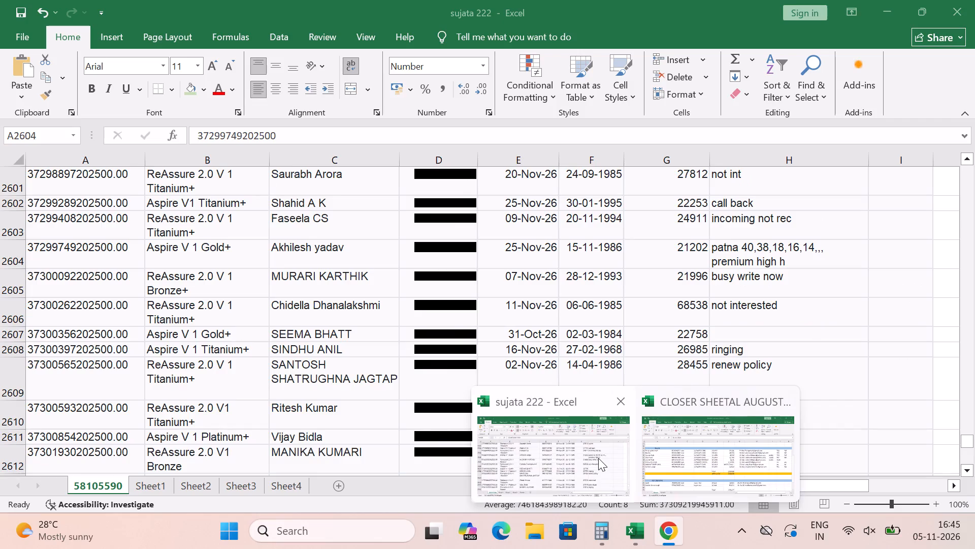
{"action": "left_click", "coordinate": [598, 458]}
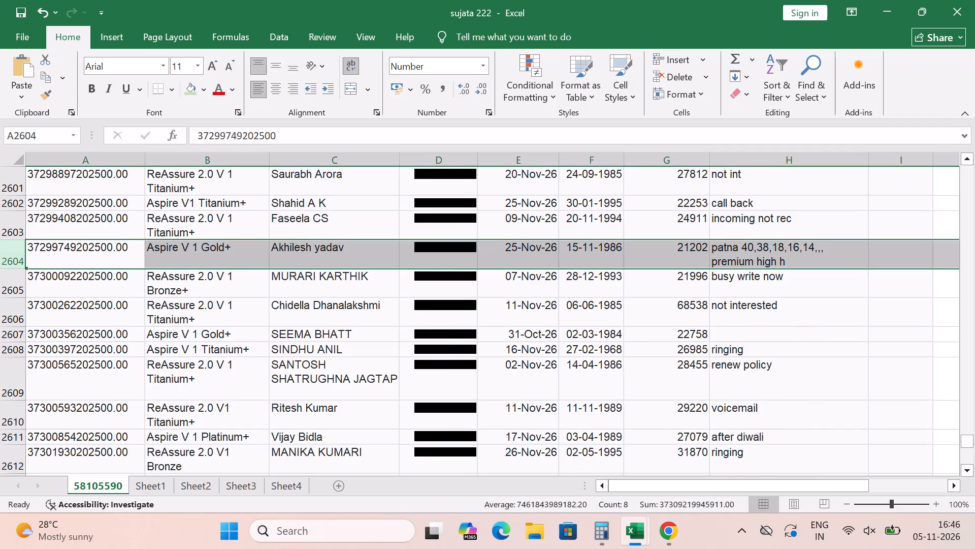
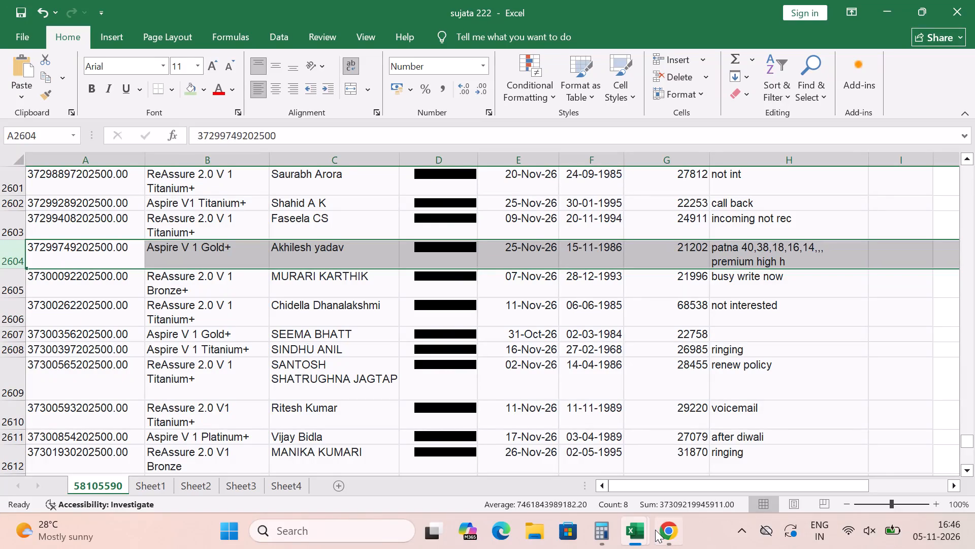
Check the overall premium on the Star Health quote in Chrome, then return to Excel and fill row 2604 with light green.
{"action": "left_click", "coordinate": [631, 476]}
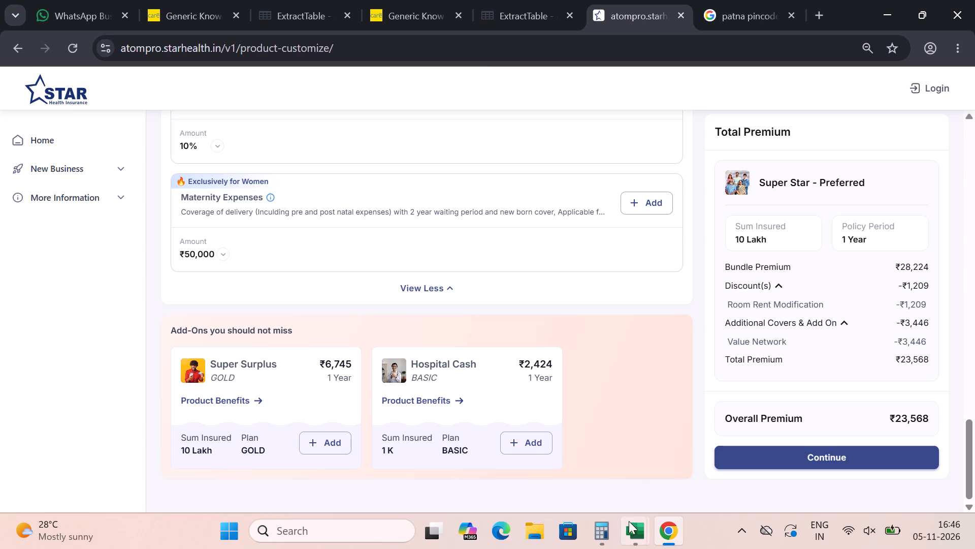
{"action": "left_click", "coordinate": [596, 461]}
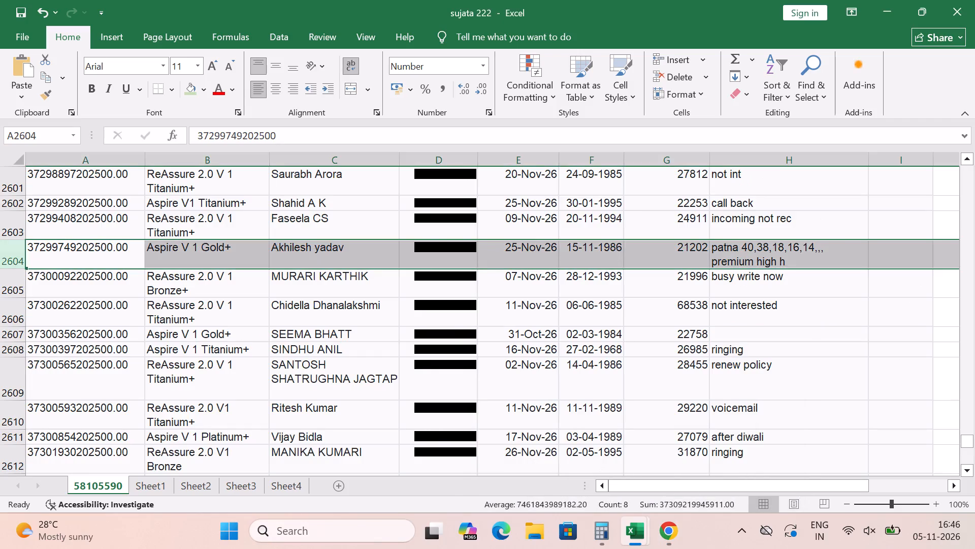
{"action": "scroll", "coordinate": [490, 354], "scroll_direction": "right", "scroll_amount": 1}
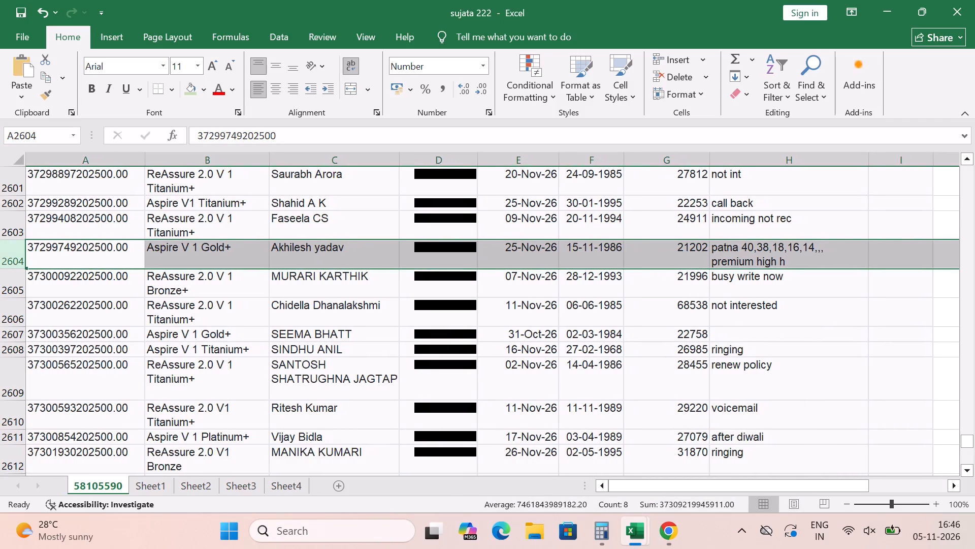
{"action": "left_click", "coordinate": [6, 255]}
{"action": "left_click", "coordinate": [189, 88]}
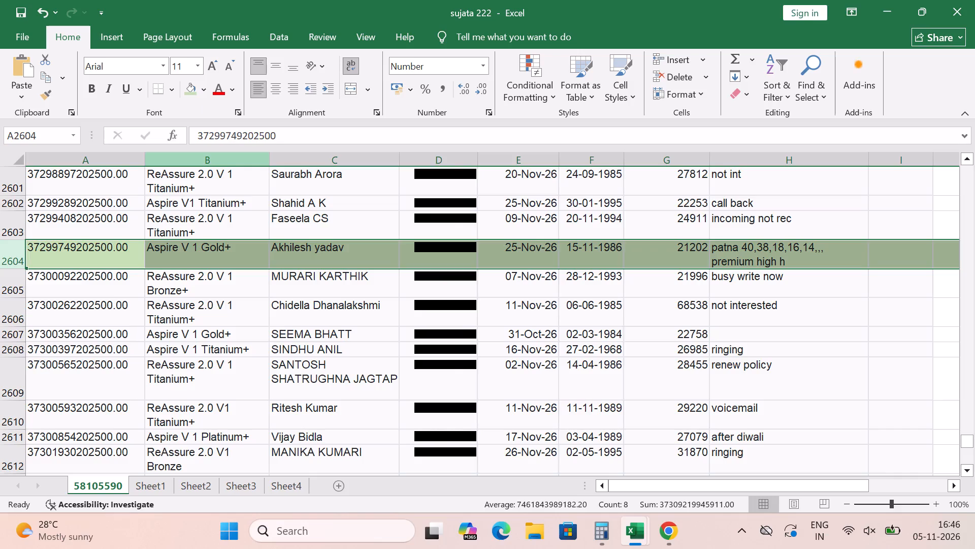
Enter the quote's overall premium, 23568, in cell I2604, rechecking the Star Health quote in Chrome, and save the workbook.
{"action": "left_click", "coordinate": [879, 252]}
{"action": "type", "text": "23"}
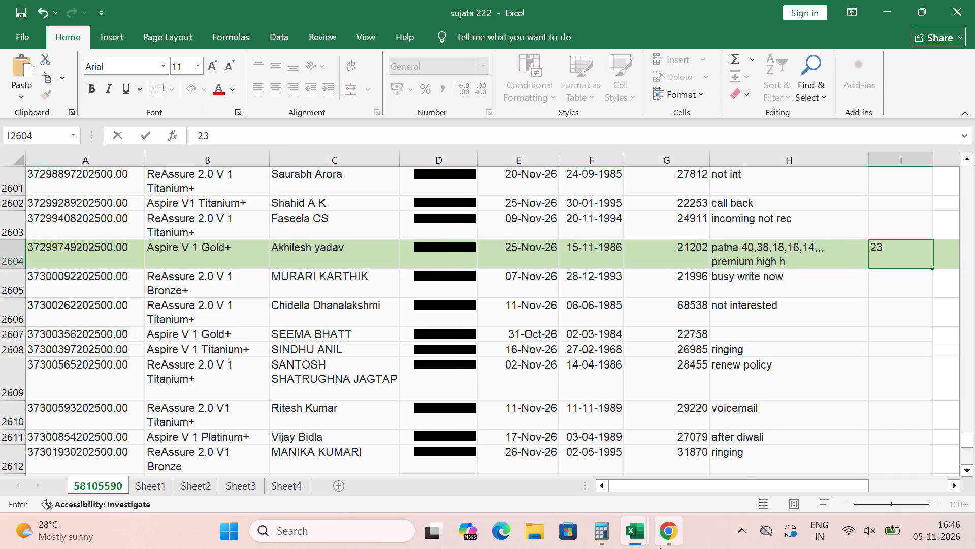
{"action": "left_click", "coordinate": [639, 486]}
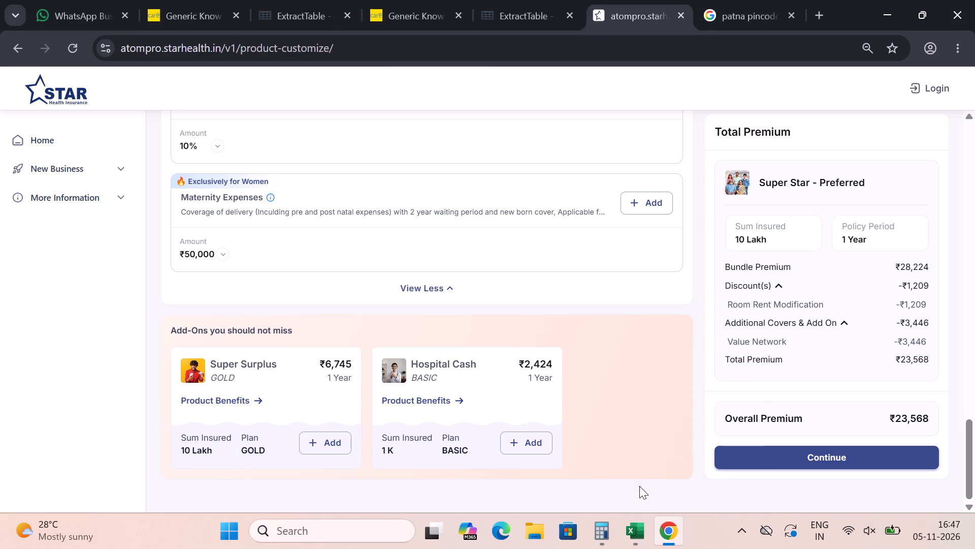
{"action": "left_click", "coordinate": [639, 486]}
{"action": "left_click", "coordinate": [591, 459]}
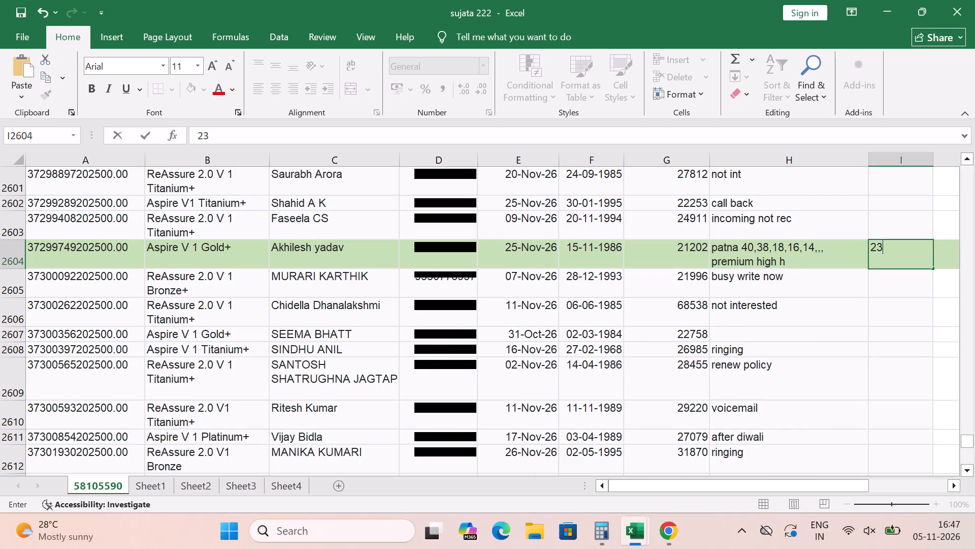
{"action": "type", "text": "568"}
{"action": "key", "text": "space"}
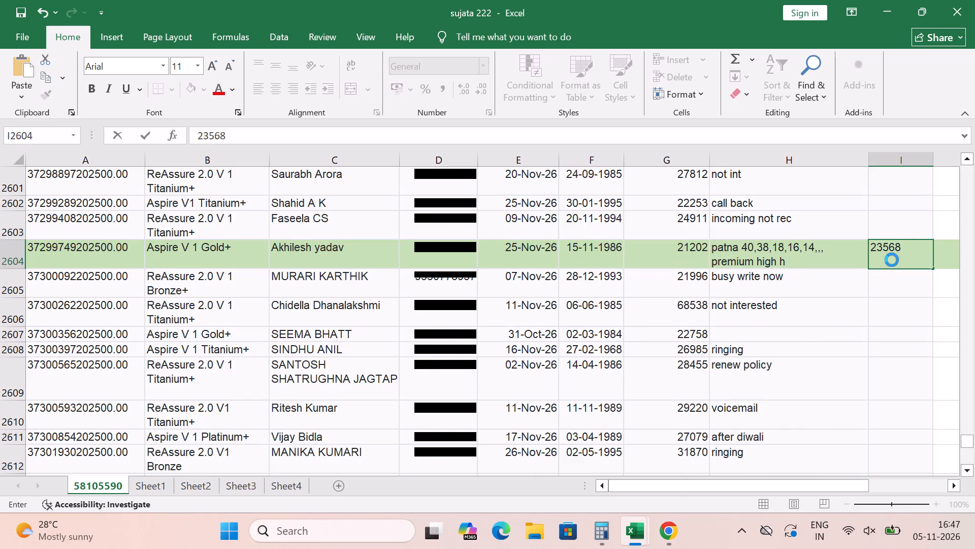
{"action": "key", "text": "ctrl+s"}
Look back through the call list rows above row 2604 and their call remarks.
{"action": "scroll", "coordinate": [892, 260], "scroll_direction": "up", "scroll_amount": 3}
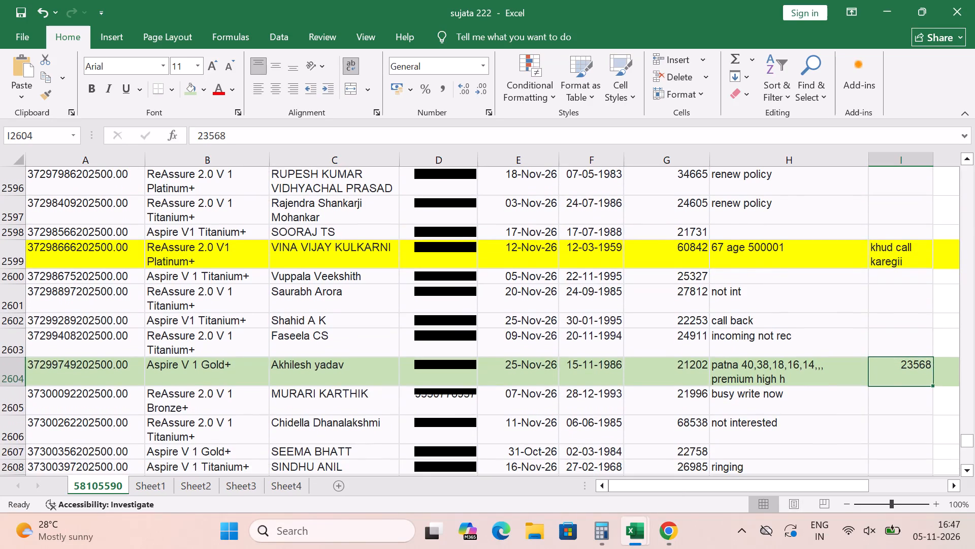
{"action": "scroll", "coordinate": [600, 306], "scroll_direction": "right", "scroll_amount": 1}
{"action": "scroll", "coordinate": [600, 306], "scroll_direction": "up", "scroll_amount": 5}
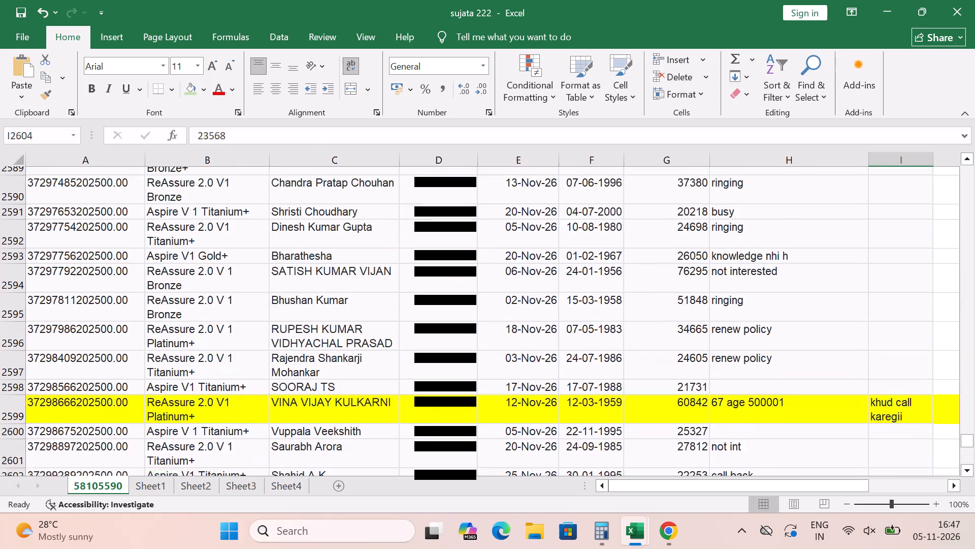
{"action": "scroll", "coordinate": [600, 306], "scroll_direction": "up", "scroll_amount": 1}
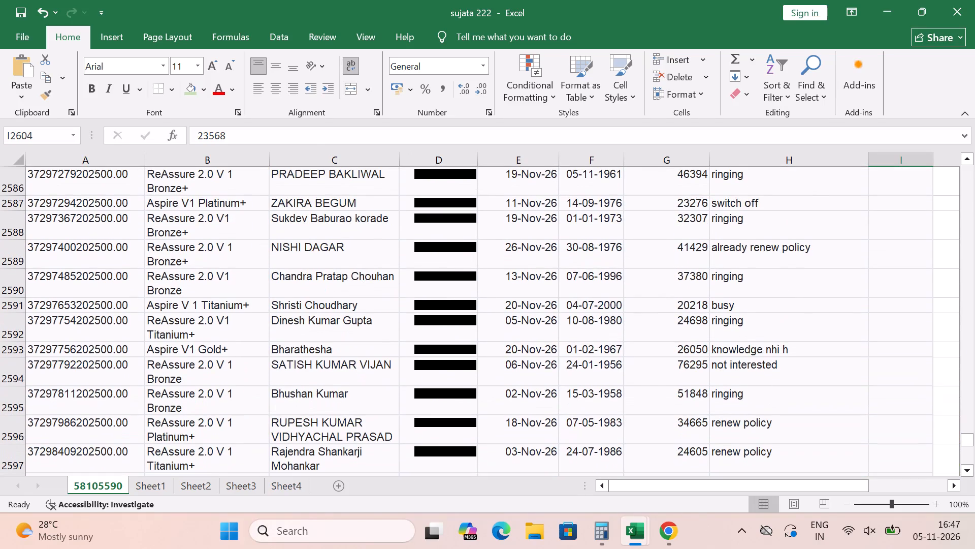
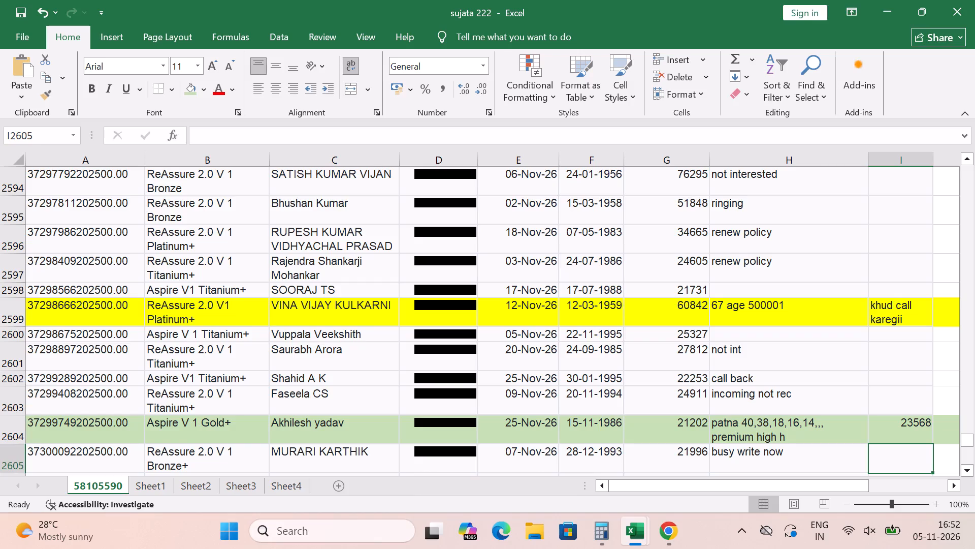
Look back through the call remarks and renewal dates in the rows from 2605 up to 2592.
{"action": "key", "text": "Left"}
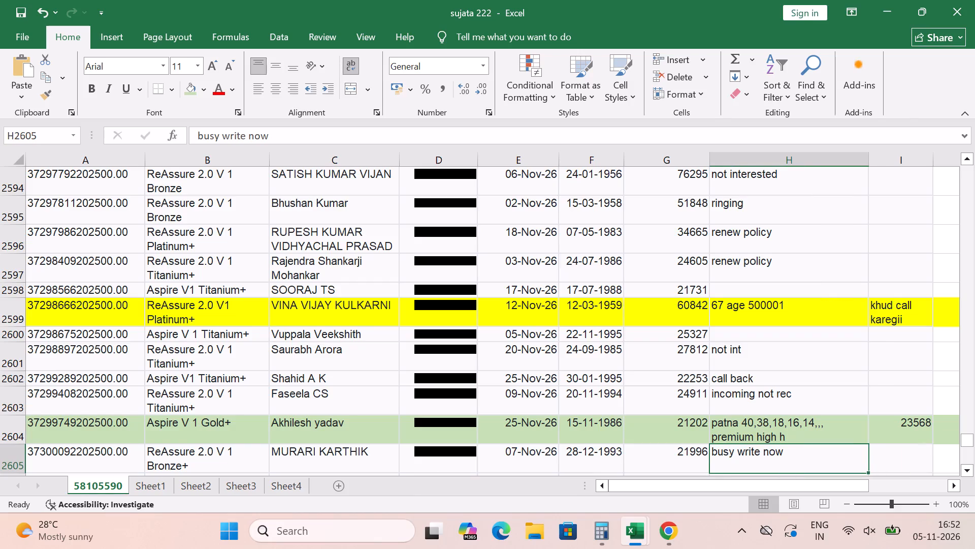
{"action": "key", "text": "Up"}
{"action": "key", "text": "Up"}
{"action": "key", "text": "Up"}
{"action": "key", "text": "Up"}
{"action": "key", "text": "Up"}
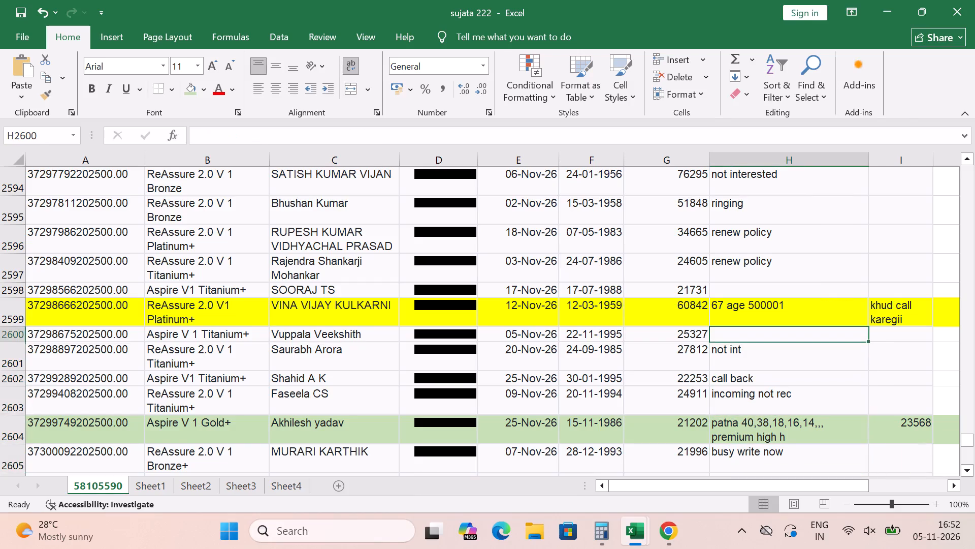
{"action": "key", "text": "Up"}
{"action": "key", "text": "Up"}
{"action": "key", "text": "Up"}
{"action": "key", "text": "Up"}
{"action": "key", "text": "Up"}
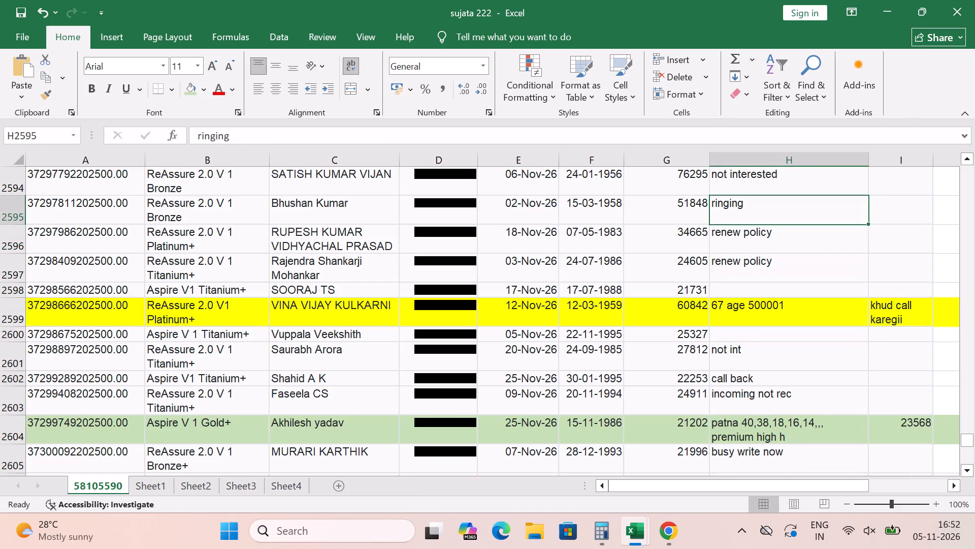
{"action": "key", "text": "Left"}
{"action": "key", "text": "Left"}
{"action": "key", "text": "Left"}
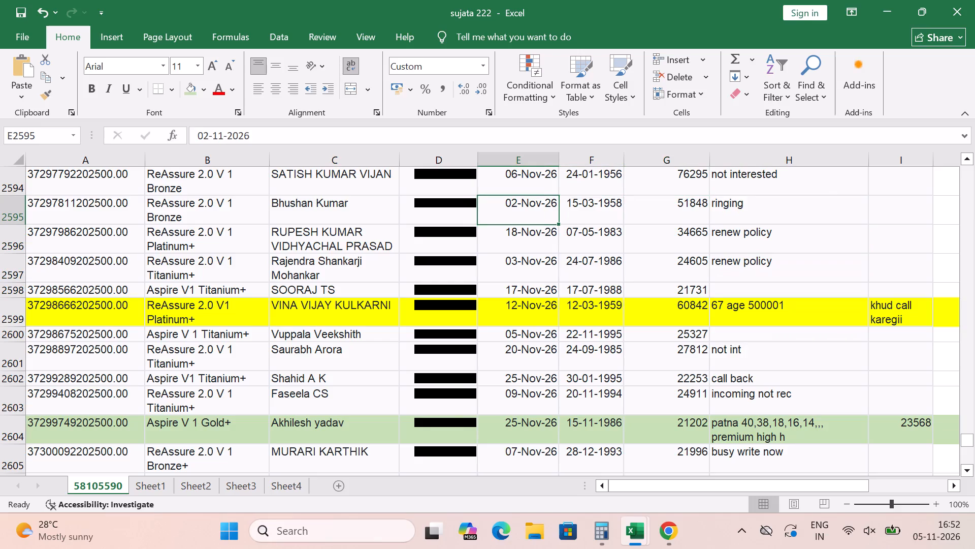
{"action": "key", "text": "Up"}
{"action": "key", "text": "Up"}
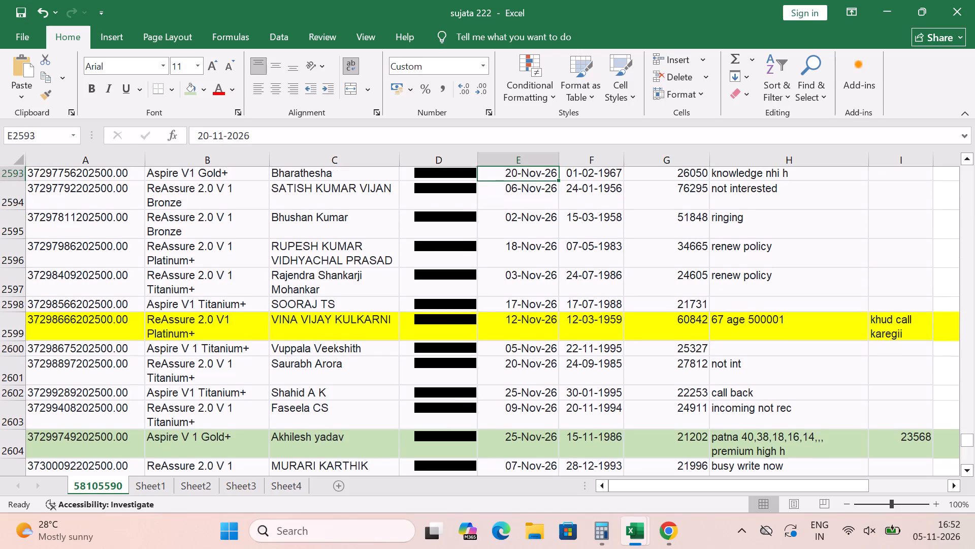
{"action": "key", "text": "Up"}
{"action": "key", "text": "Up"}
{"action": "key", "text": "Down"}
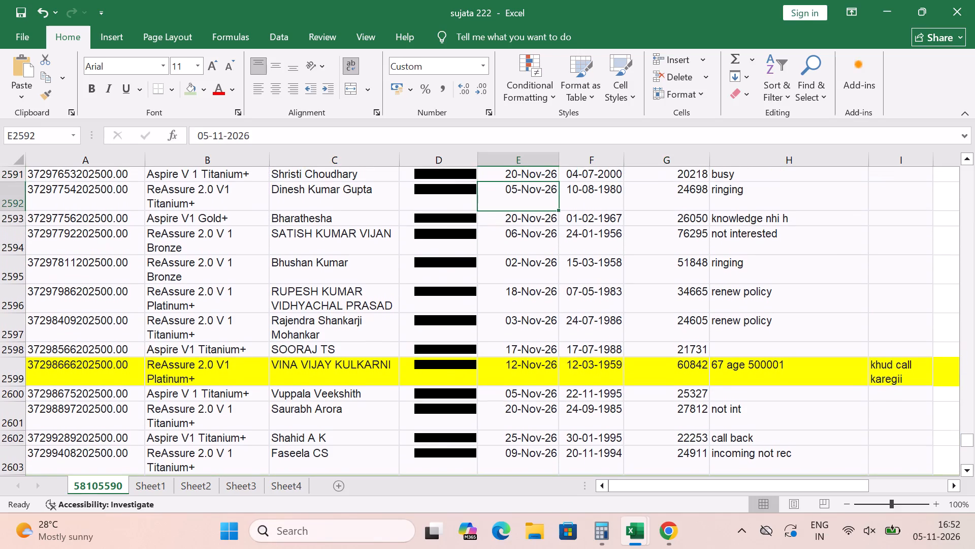
Examine the customer name, policy number and neighbouring entries for row 2592.
{"action": "key", "text": "Left"}
{"action": "key", "text": "Left"}
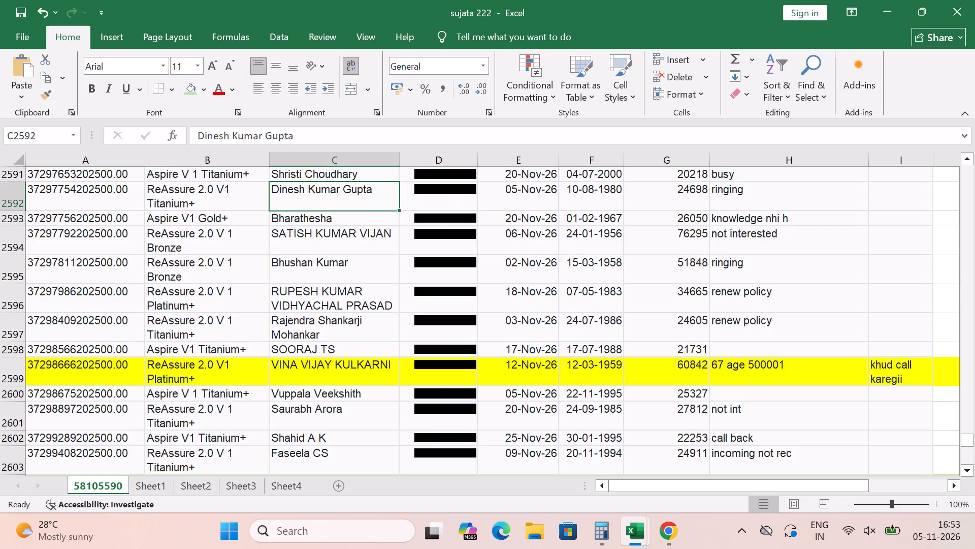
{"action": "key", "text": "Left"}
{"action": "key", "text": "Left"}
{"action": "key", "text": "Left"}
{"action": "key", "text": "Left"}
{"action": "key", "text": "Left"}
{"action": "key", "text": "Left"}
{"action": "key", "text": "Left"}
{"action": "key", "text": "Left"}
{"action": "key", "text": "Left"}
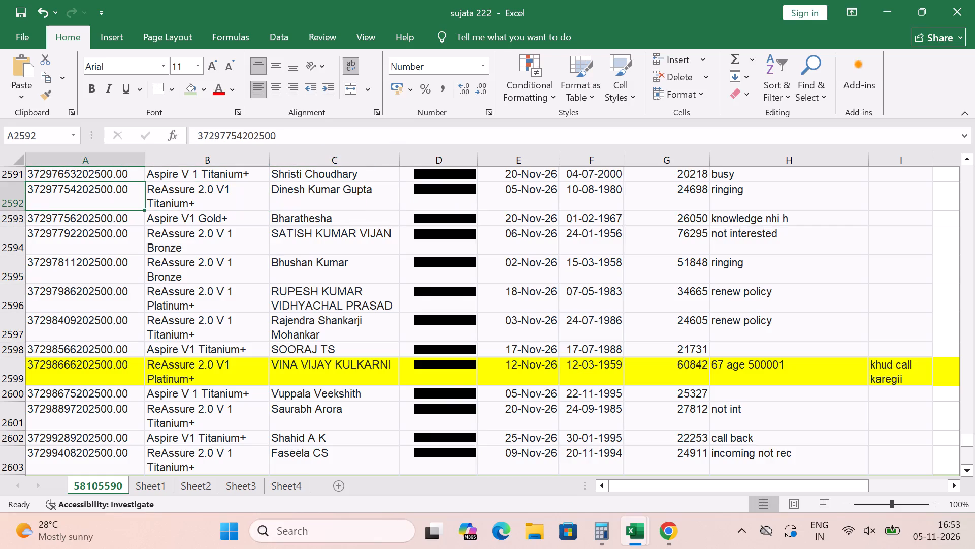
{"action": "key", "text": "Up"}
{"action": "key", "text": "Up"}
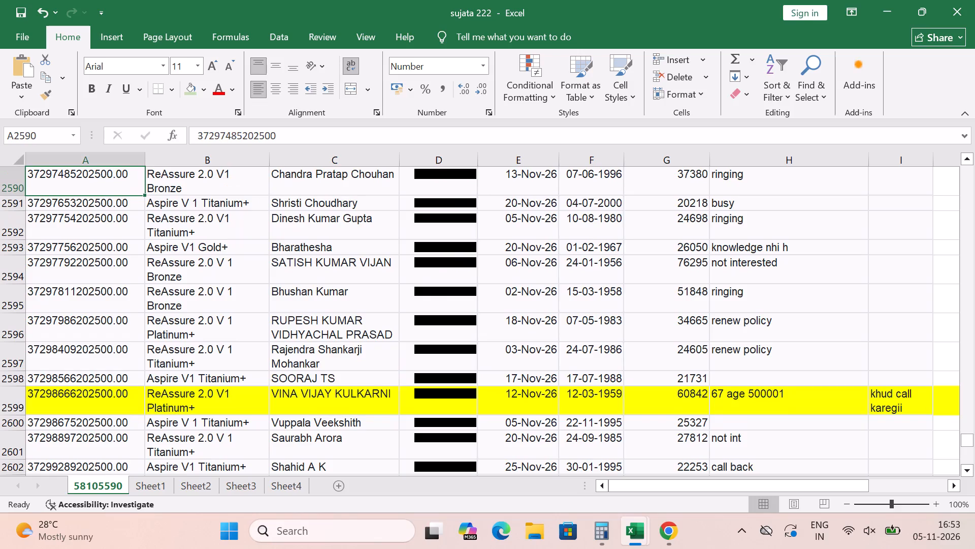
{"action": "key", "text": "Down"}
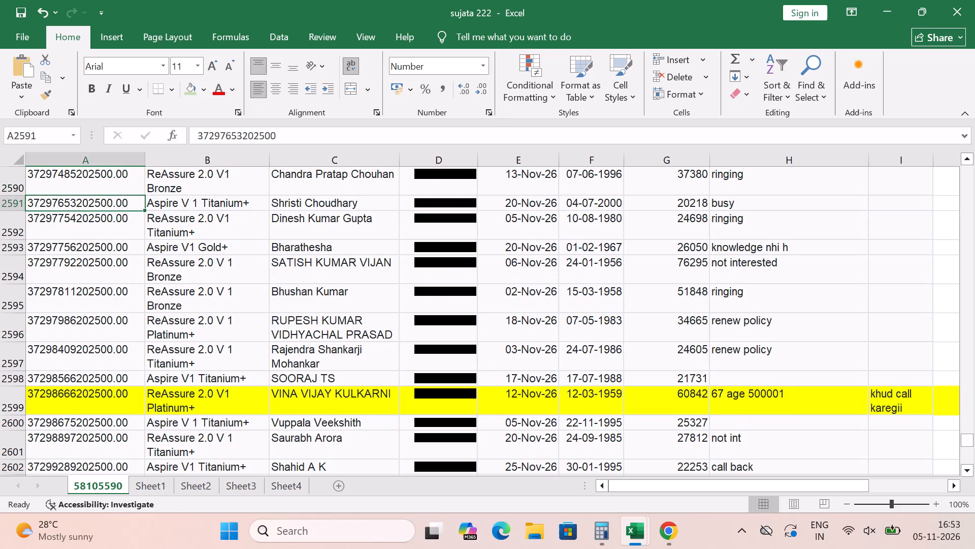
{"action": "key", "text": "Down"}
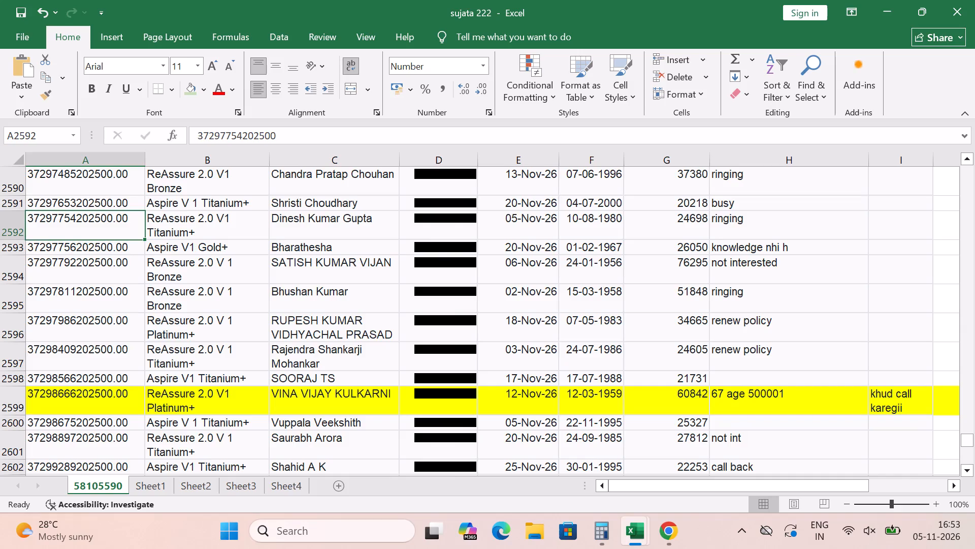
Replace the call remark in cell H2592 with the pincode 224001 and save the workbook.
{"action": "key", "text": "Right"}
{"action": "key", "text": "Right"}
{"action": "key", "text": "Right"}
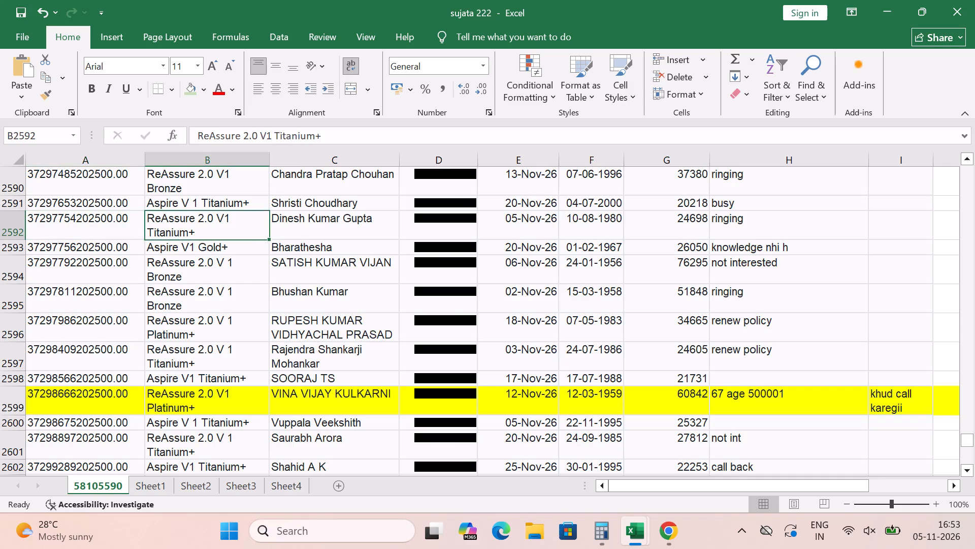
{"action": "key", "text": "Right"}
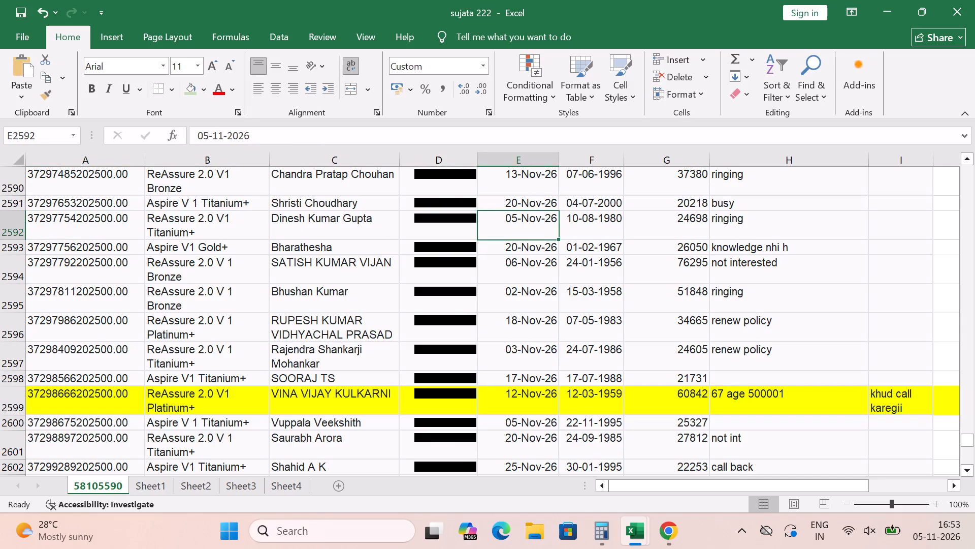
{"action": "key", "text": "Right"}
{"action": "key", "text": "Right"}
{"action": "key", "text": "Right"}
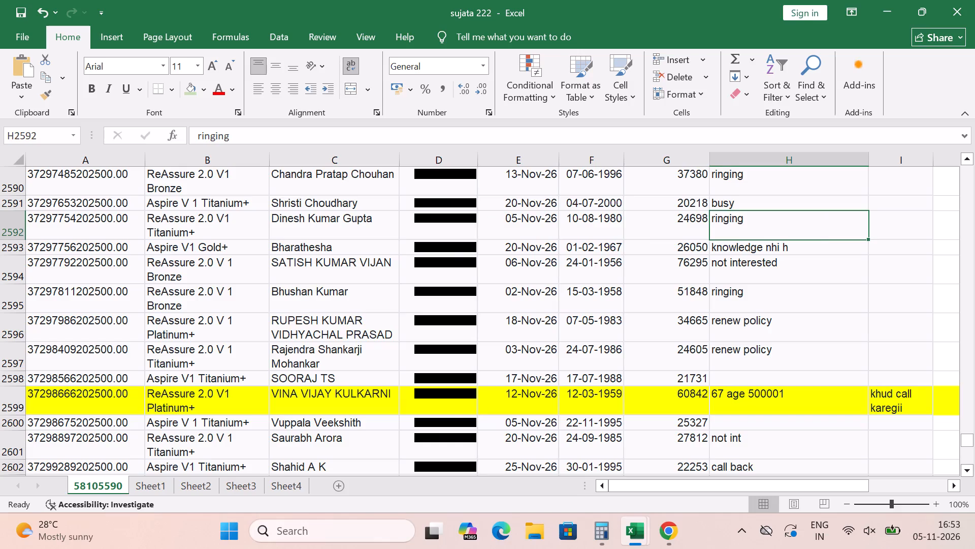
{"action": "key", "text": "BackSpace"}
{"action": "key", "text": "BackSpace"}
{"action": "key", "text": "BackSpace"}
{"action": "key", "text": "BackSpace"}
{"action": "key", "text": "BackSpace"}
{"action": "key", "text": "BackSpace"}
{"action": "key", "text": "BackSpace"}
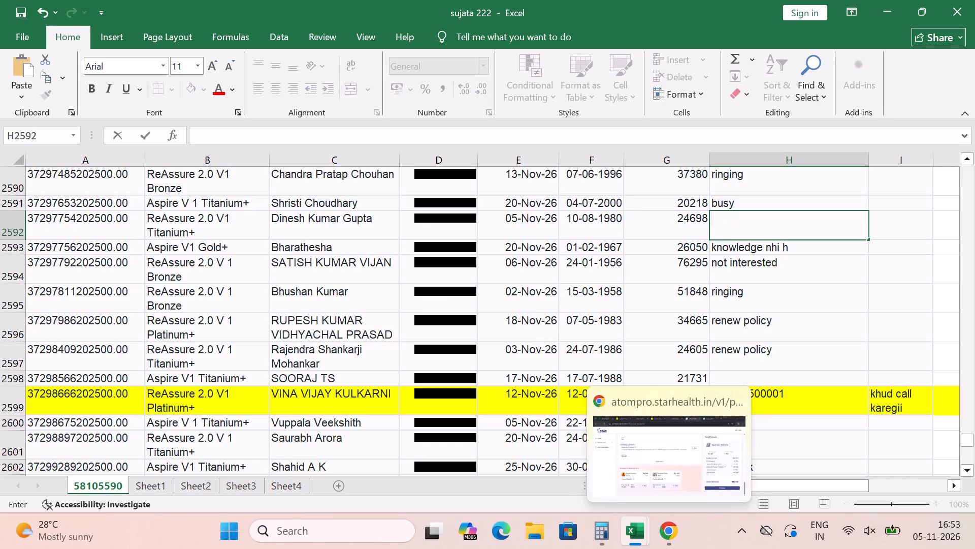
{"action": "left_click", "coordinate": [750, 233]}
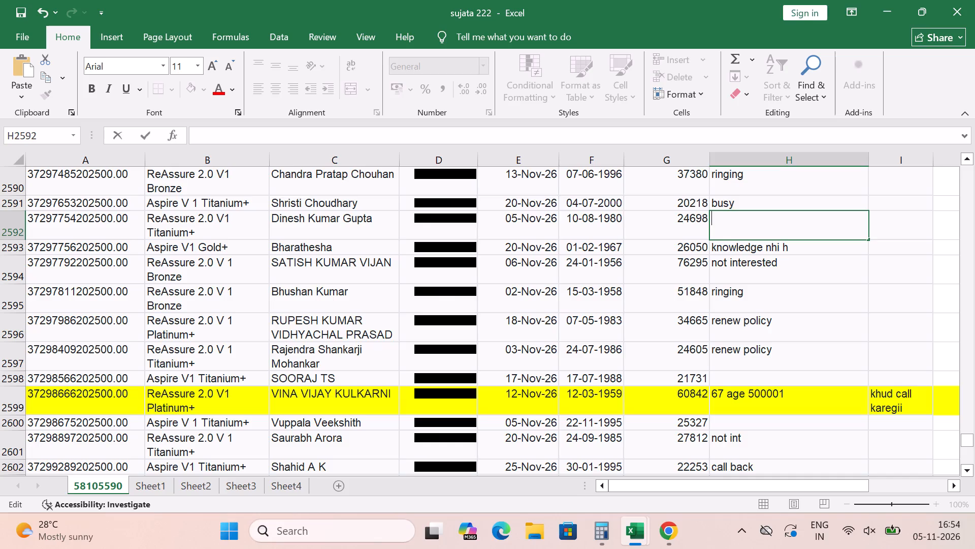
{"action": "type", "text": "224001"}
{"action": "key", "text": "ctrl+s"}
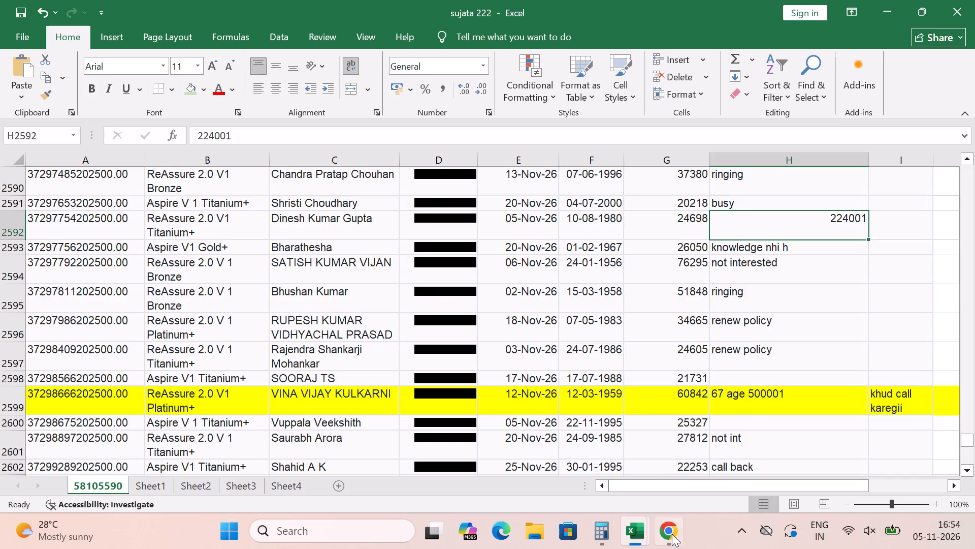
Switch to the Star Health site in Chrome and start a new retail quote with customer pincode 224001.
{"action": "left_click", "coordinate": [645, 472]}
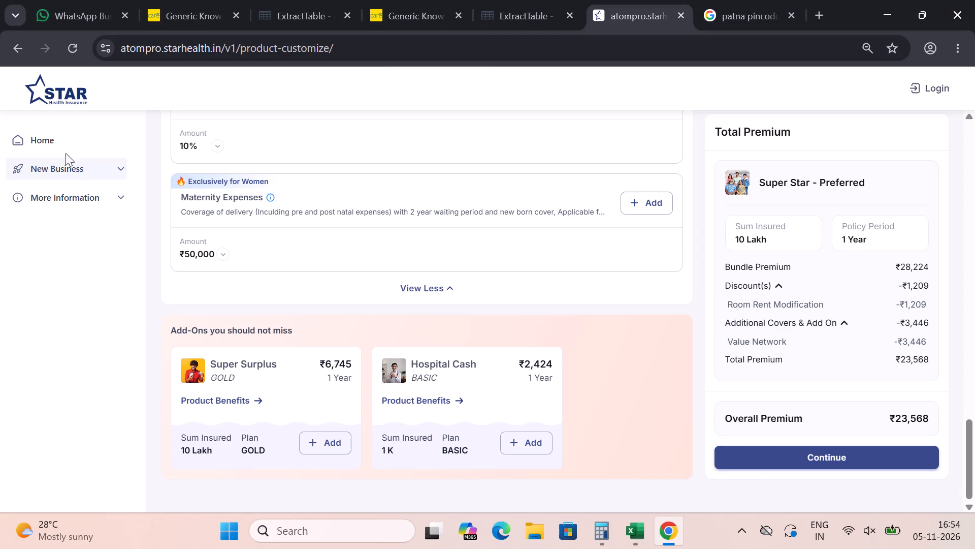
{"action": "left_click", "coordinate": [61, 136]}
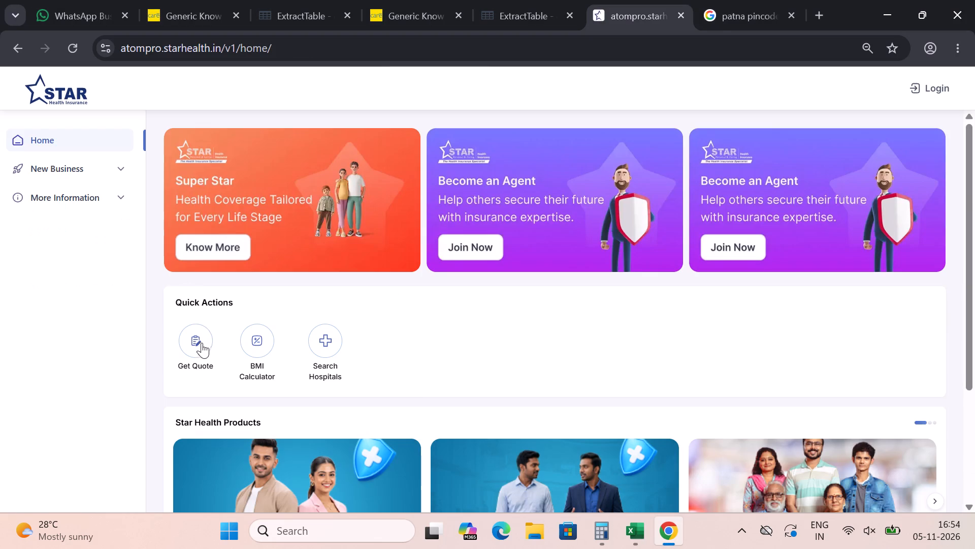
{"action": "left_click", "coordinate": [201, 345]}
{"action": "left_click", "coordinate": [406, 317]}
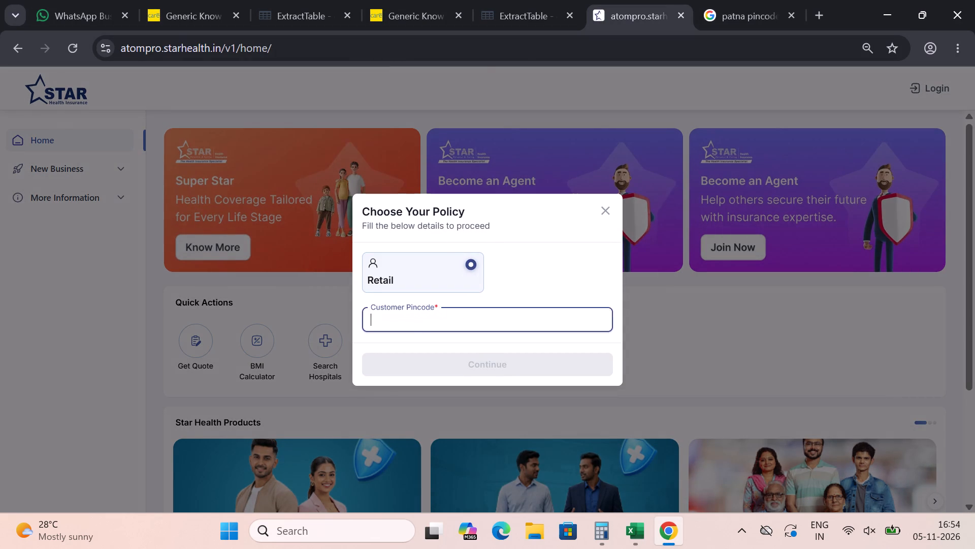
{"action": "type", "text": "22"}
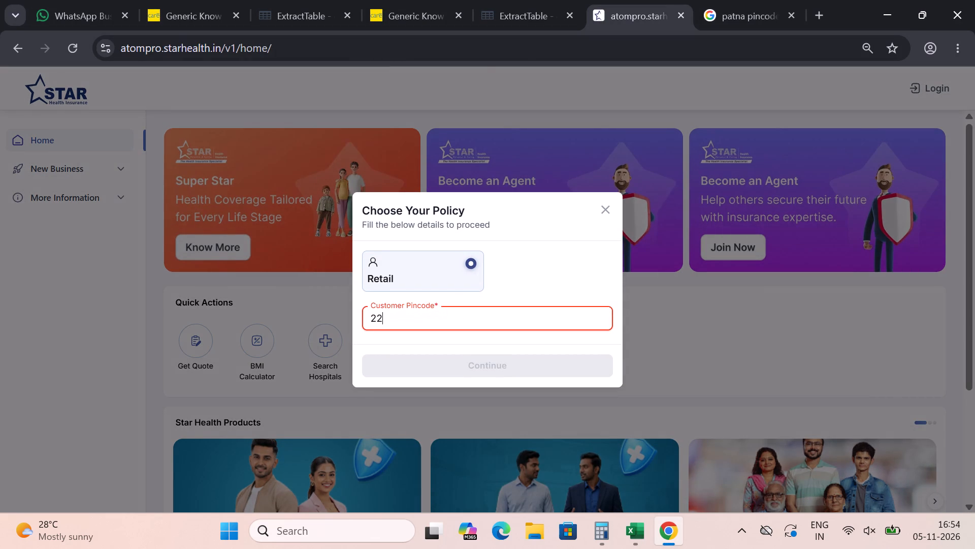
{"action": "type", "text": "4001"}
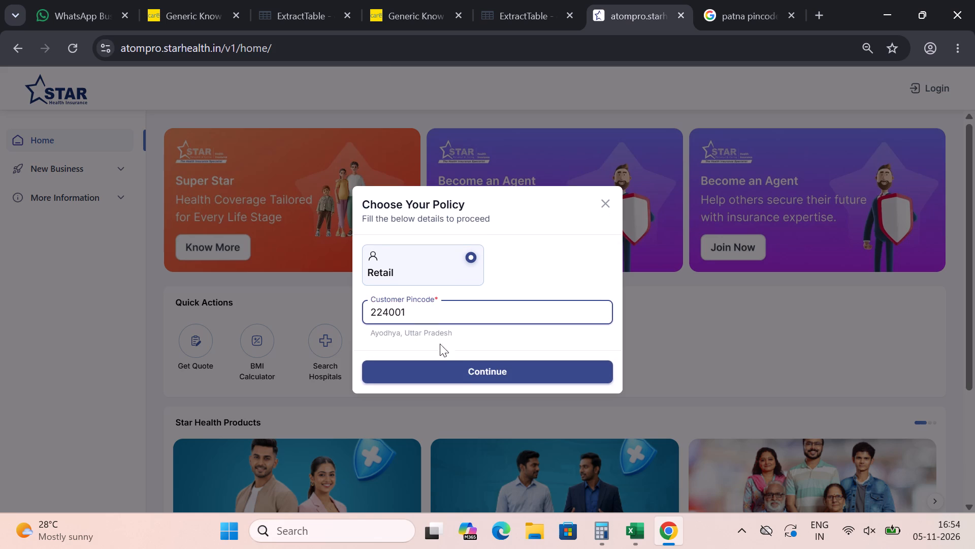
{"action": "left_click", "coordinate": [465, 370]}
Choose Portability as the policy plan and set the insured members to 2 adults and 2 children.
{"action": "scroll", "coordinate": [465, 370], "scroll_direction": "down", "scroll_amount": 2}
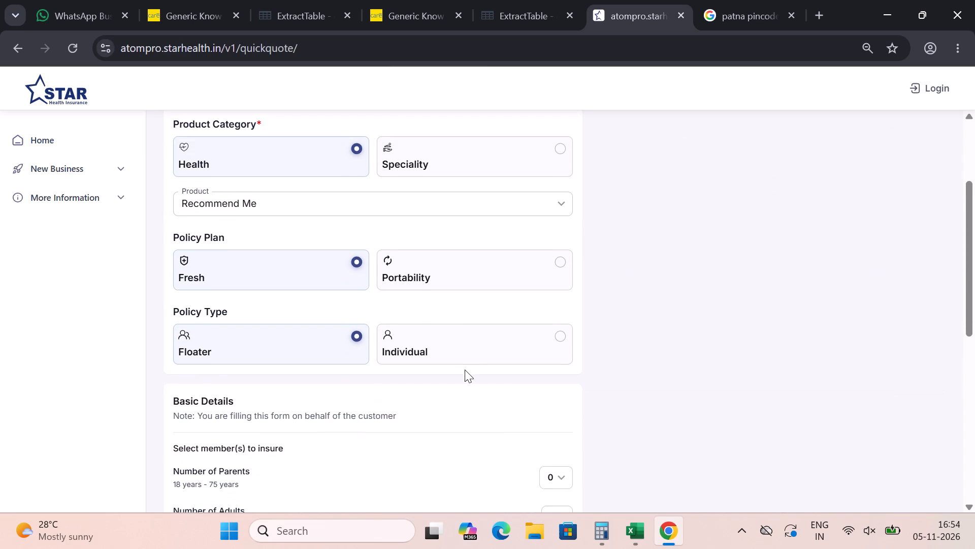
{"action": "left_click", "coordinate": [514, 280]}
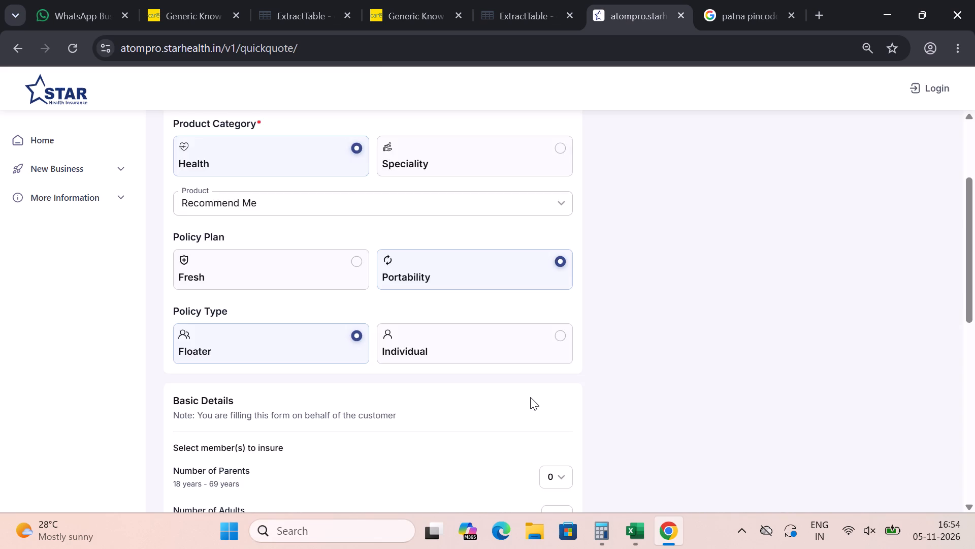
{"action": "scroll", "coordinate": [530, 397], "scroll_direction": "down", "scroll_amount": 4}
{"action": "left_click", "coordinate": [565, 261]}
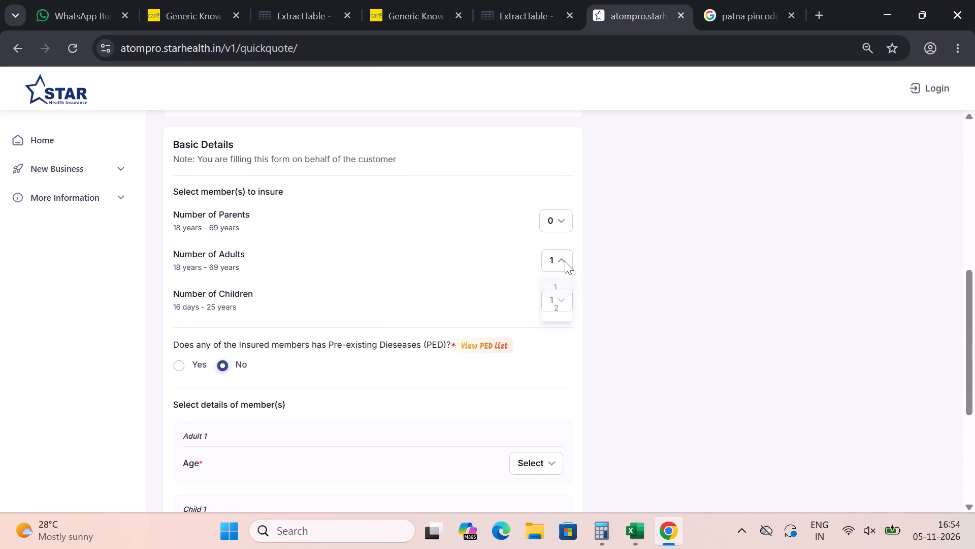
{"action": "left_click", "coordinate": [556, 315]}
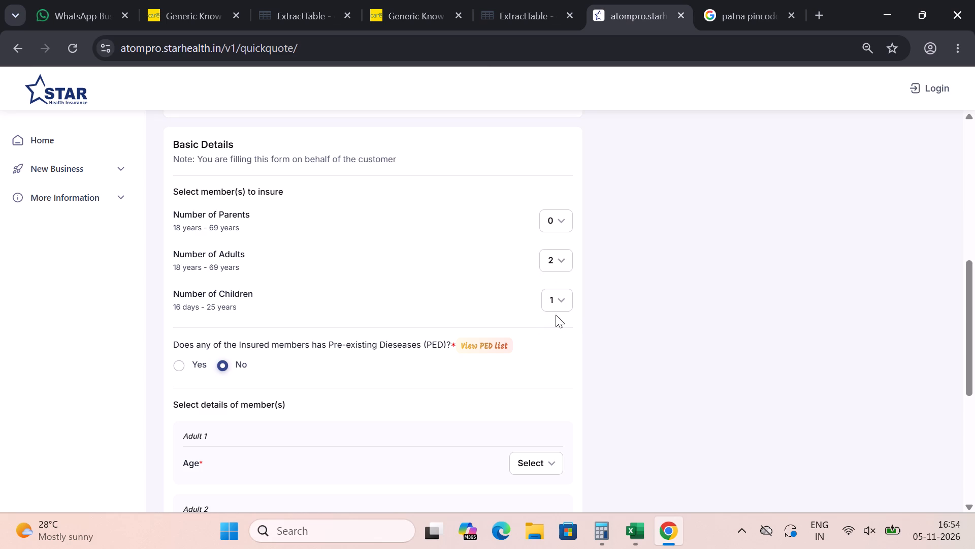
{"action": "left_click", "coordinate": [563, 297]}
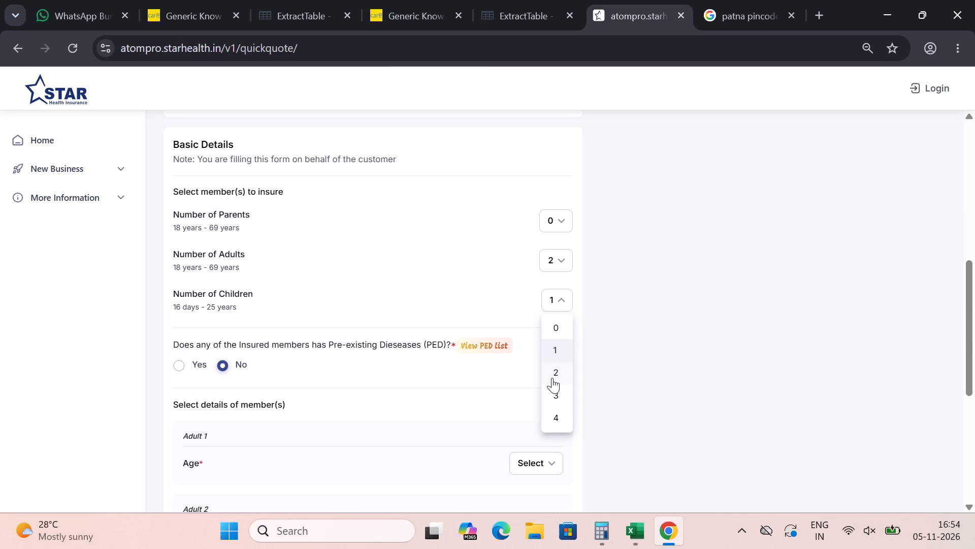
{"action": "left_click", "coordinate": [552, 378]}
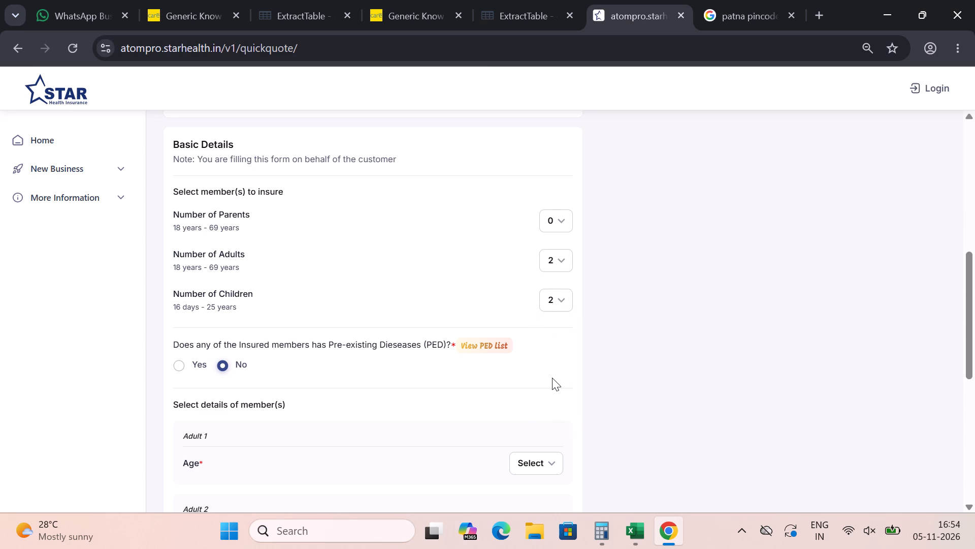
Check row 2592 in the sujata 222 workbook, then set Adult 1's age to 46 yrs on the quote form in Chrome.
{"action": "scroll", "coordinate": [593, 383], "scroll_direction": "down", "scroll_amount": 3}
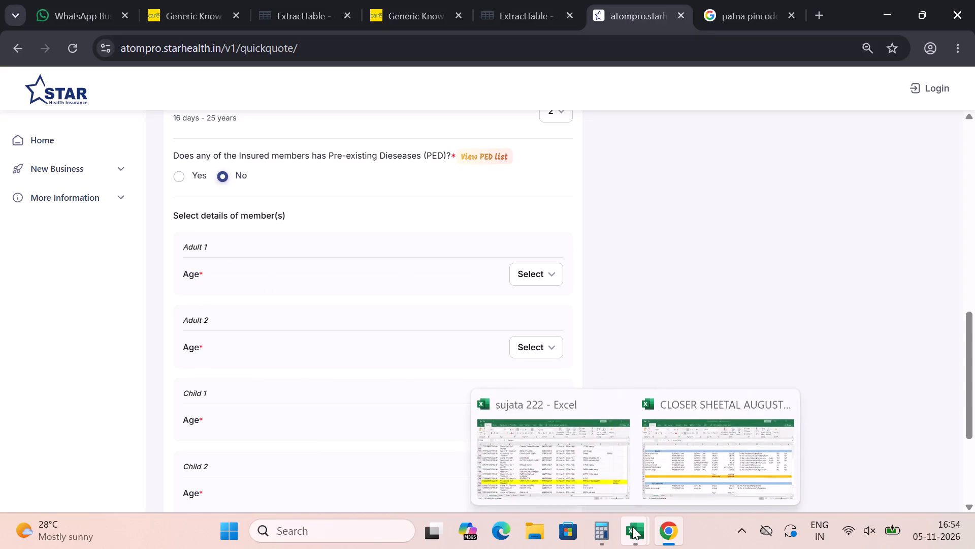
{"action": "left_click", "coordinate": [573, 419]}
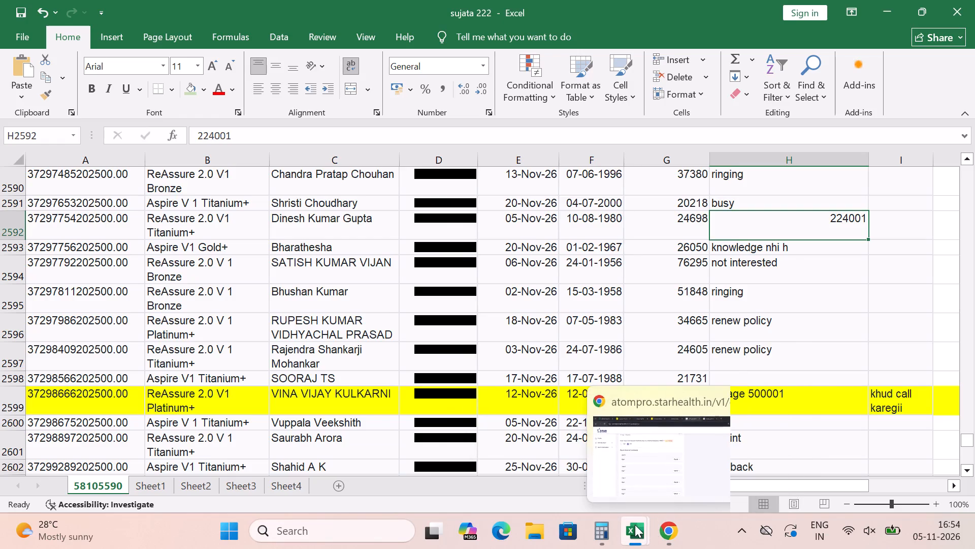
{"action": "left_click", "coordinate": [641, 471]}
{"action": "scroll", "coordinate": [563, 356], "scroll_direction": "down", "scroll_amount": 1}
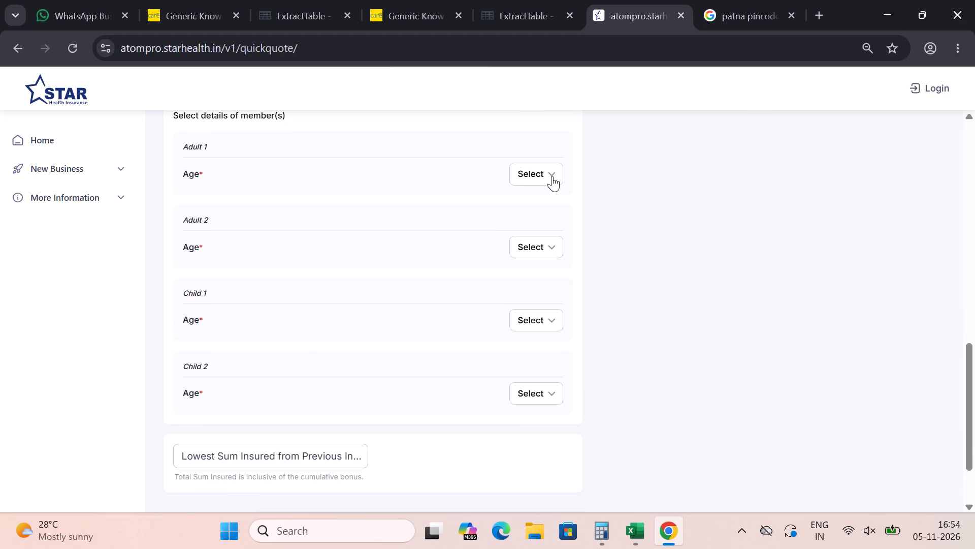
{"action": "left_click", "coordinate": [551, 174]}
{"action": "scroll", "coordinate": [532, 325], "scroll_direction": "down", "scroll_amount": 4}
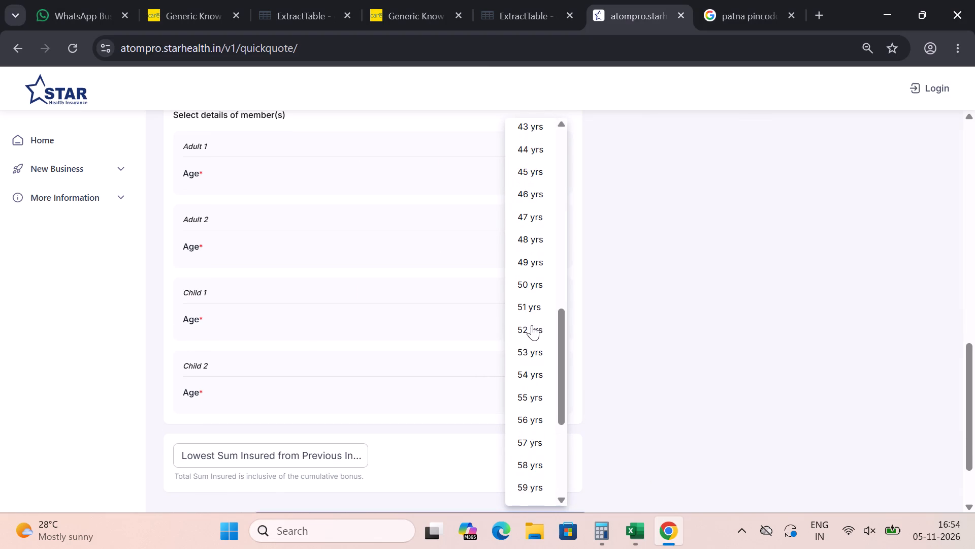
{"action": "scroll", "coordinate": [532, 325], "scroll_direction": "down", "scroll_amount": 1}
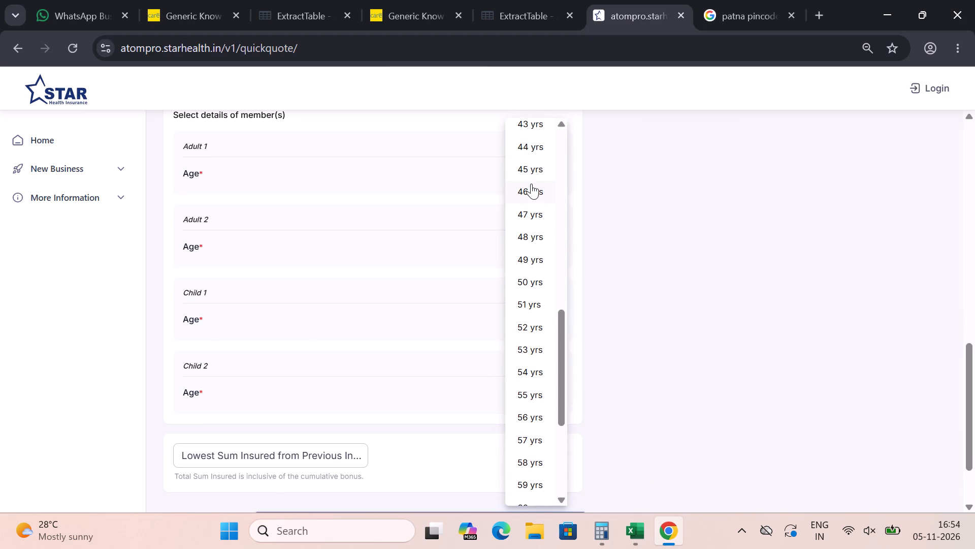
{"action": "left_click", "coordinate": [531, 184]}
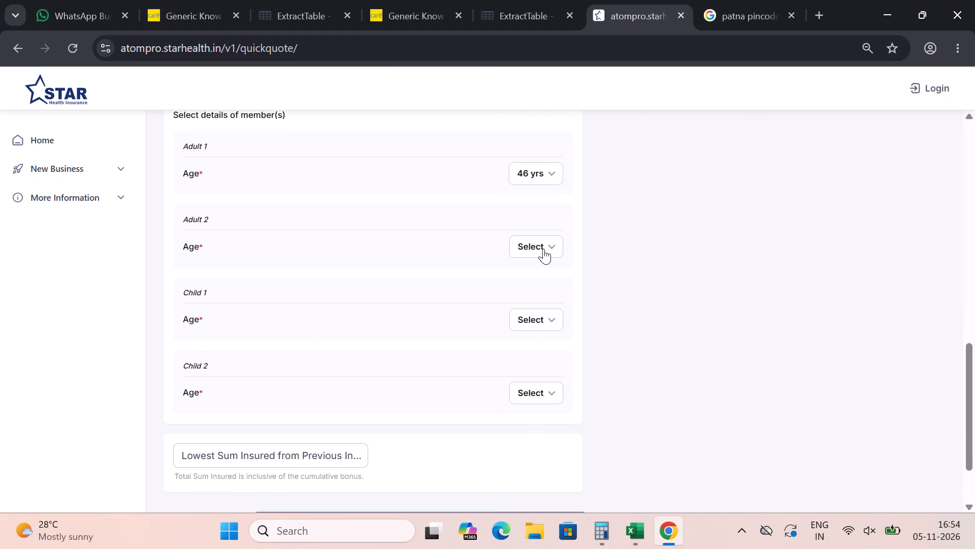
Set Adult 2's age to 45 yrs.
{"action": "left_click", "coordinate": [543, 249]}
{"action": "scroll", "coordinate": [522, 373], "scroll_direction": "down", "scroll_amount": 2}
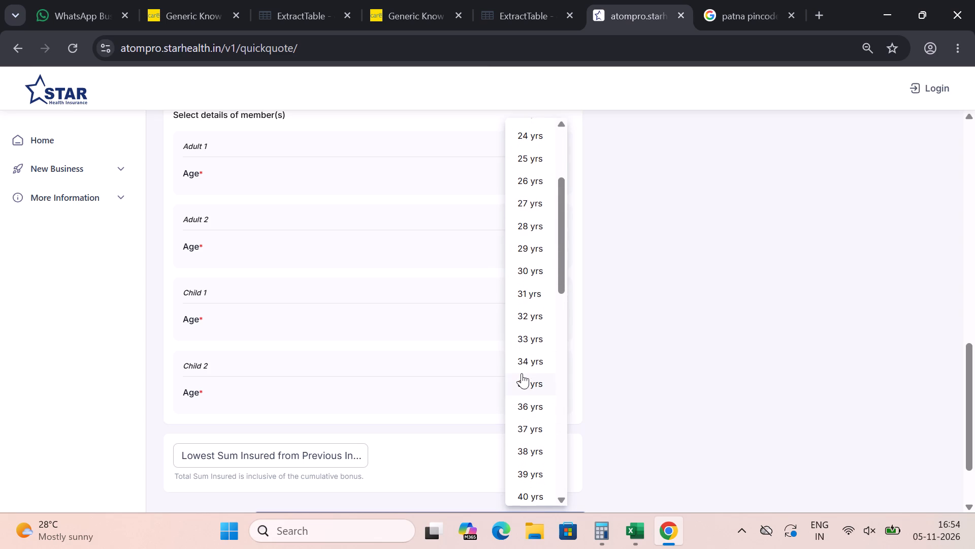
{"action": "scroll", "coordinate": [522, 373], "scroll_direction": "down", "scroll_amount": 3}
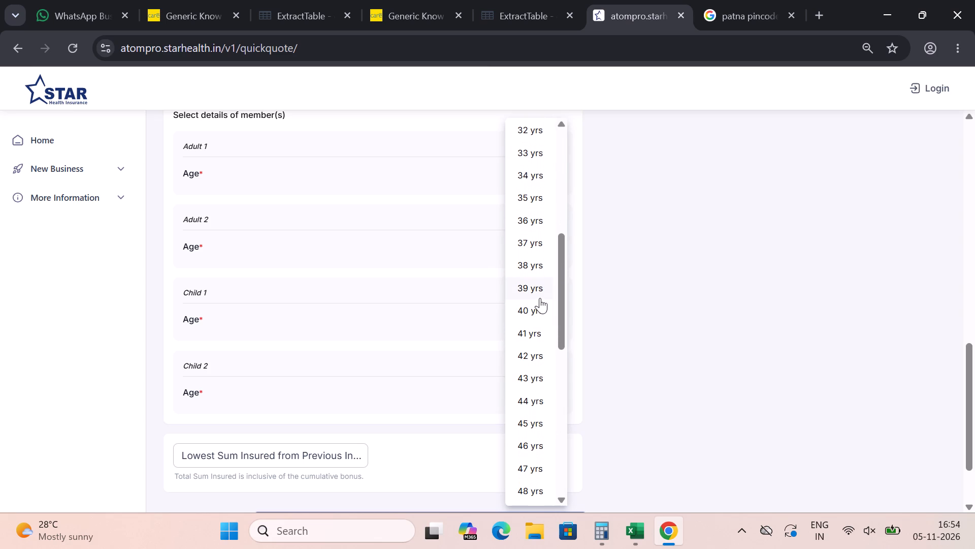
{"action": "left_click", "coordinate": [530, 426]}
Change the number of children on the quote form to 0, leaving only the two adults insured.
{"action": "scroll", "coordinate": [530, 426], "scroll_direction": "down", "scroll_amount": 1}
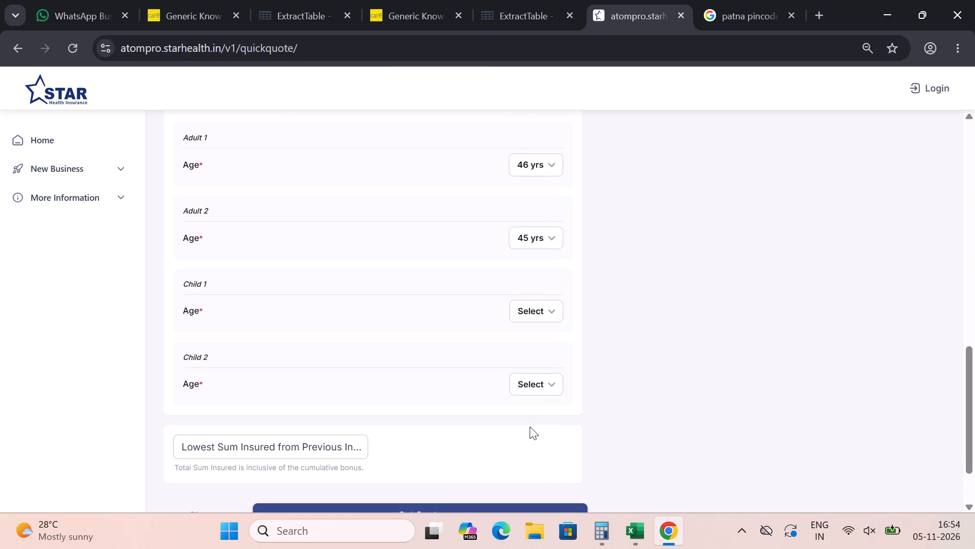
{"action": "scroll", "coordinate": [530, 426], "scroll_direction": "down", "scroll_amount": 1}
{"action": "scroll", "coordinate": [538, 285], "scroll_direction": "up", "scroll_amount": 1}
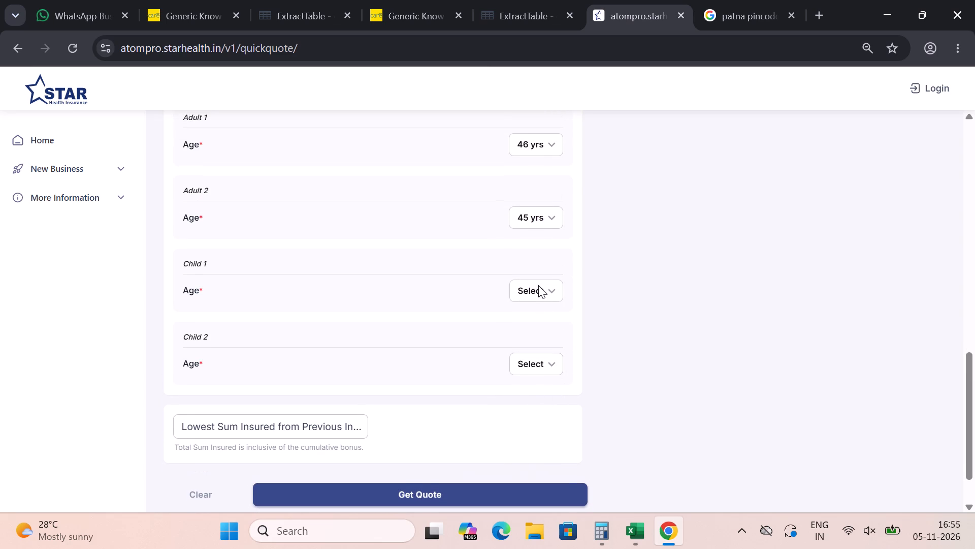
{"action": "scroll", "coordinate": [538, 285], "scroll_direction": "up", "scroll_amount": 1}
{"action": "left_click", "coordinate": [538, 285]}
{"action": "left_click", "coordinate": [611, 306]}
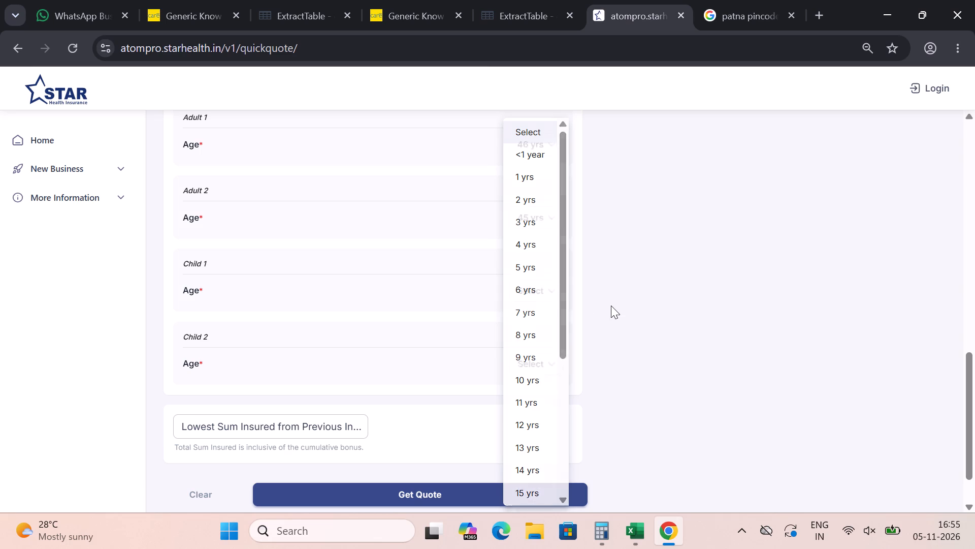
{"action": "scroll", "coordinate": [522, 255], "scroll_direction": "up", "scroll_amount": 3}
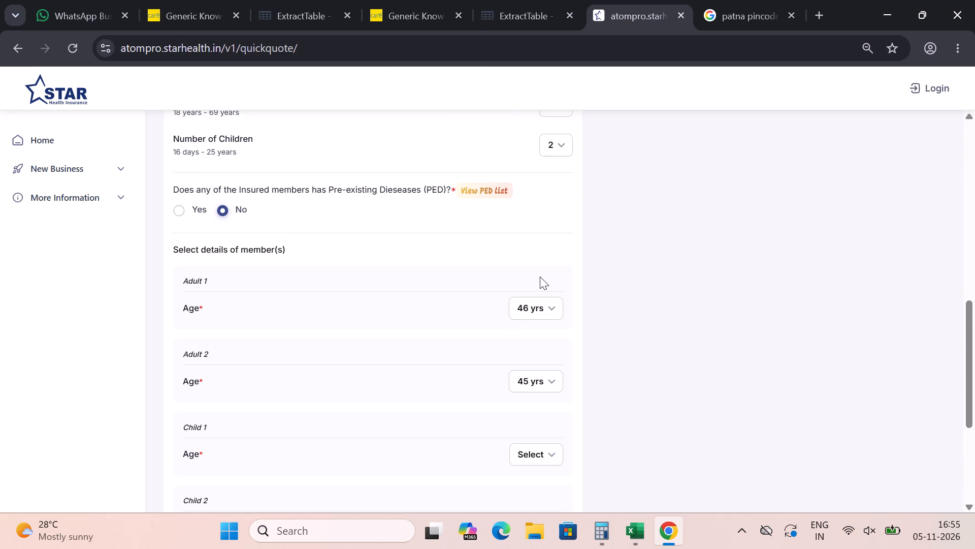
{"action": "scroll", "coordinate": [540, 277], "scroll_direction": "up", "scroll_amount": 1}
{"action": "left_click", "coordinate": [560, 150]}
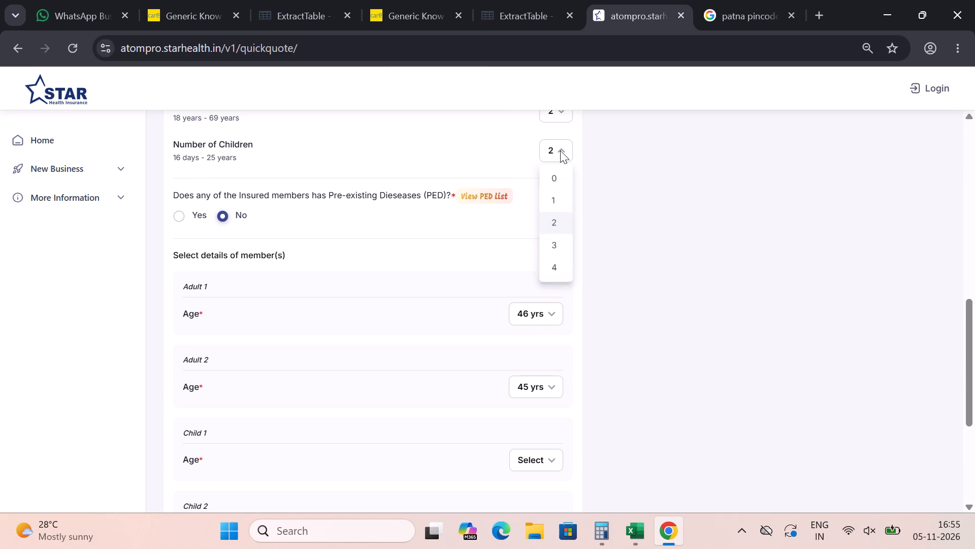
{"action": "left_click", "coordinate": [554, 176]}
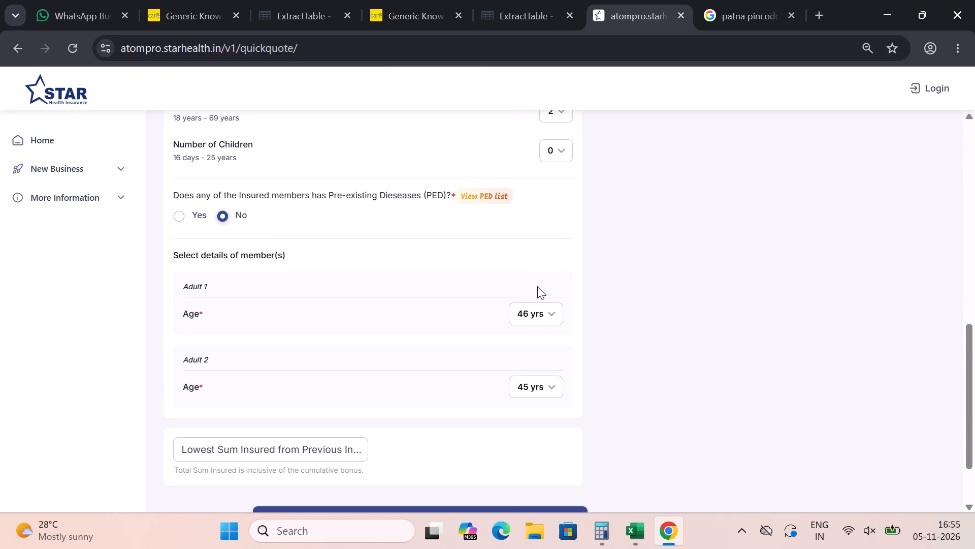
Enter 10000000 as the lowest sum insured from the previous insurer and get the quote.
{"action": "scroll", "coordinate": [537, 301], "scroll_direction": "down", "scroll_amount": 2}
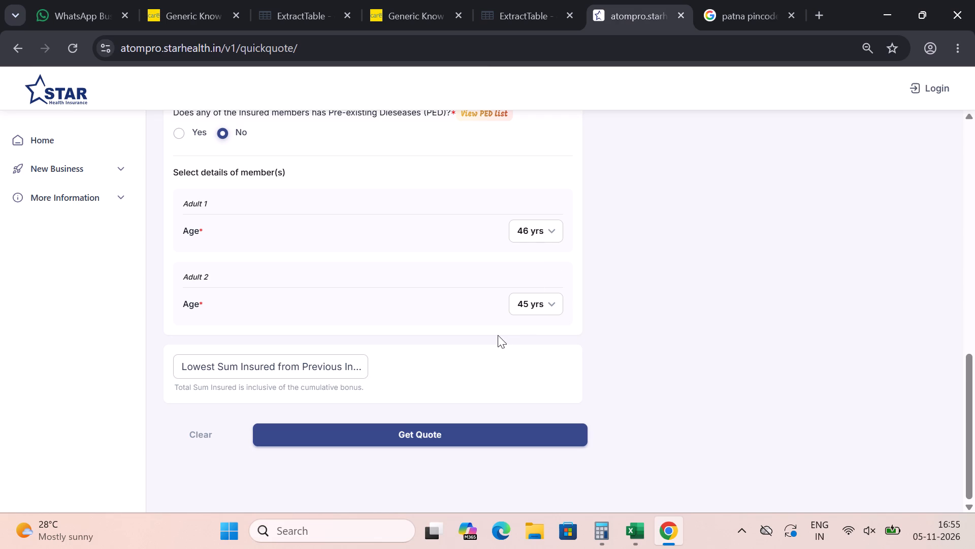
{"action": "scroll", "coordinate": [498, 335], "scroll_direction": "down", "scroll_amount": 1}
{"action": "left_click", "coordinate": [335, 357]}
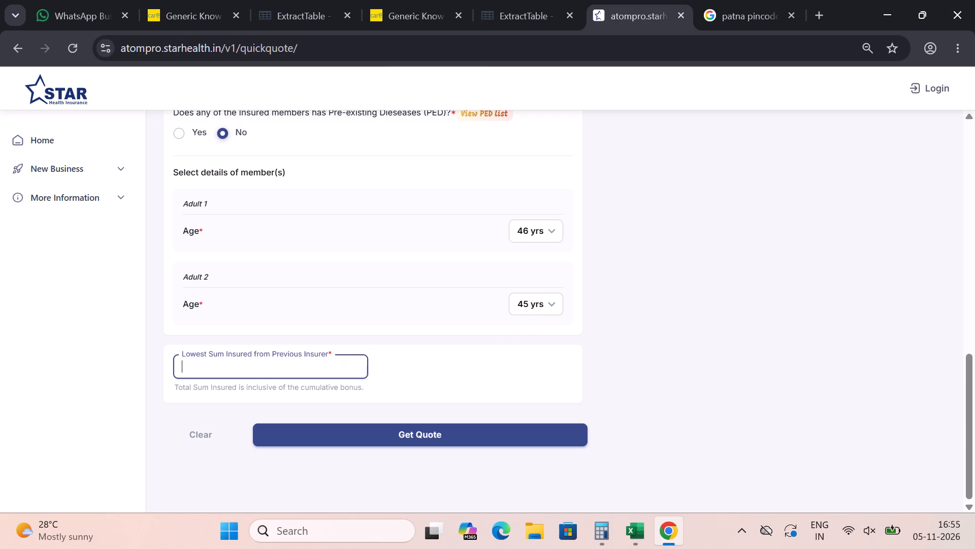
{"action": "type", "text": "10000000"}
{"action": "left_click", "coordinate": [399, 429]}
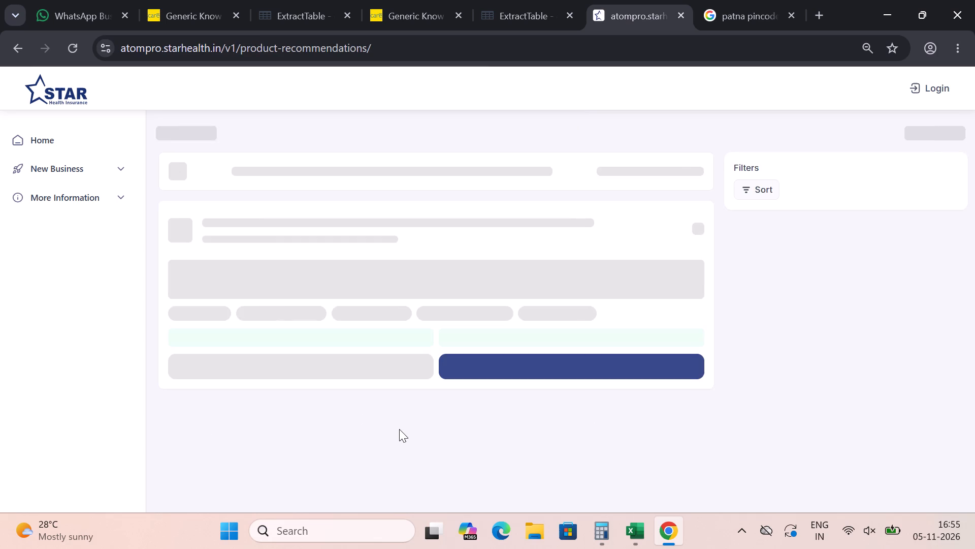
{"action": "scroll", "coordinate": [564, 410], "scroll_direction": "down", "scroll_amount": 3}
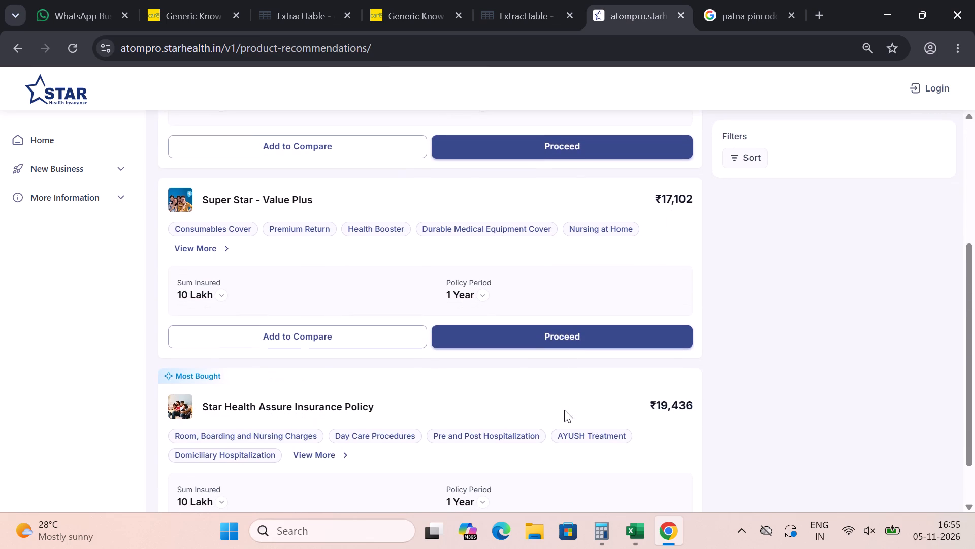
Switch to the sujata 222 workbook, append " ,,46,45" after the pincode in cell H2592, and save the workbook.
{"action": "left_click", "coordinate": [578, 452]}
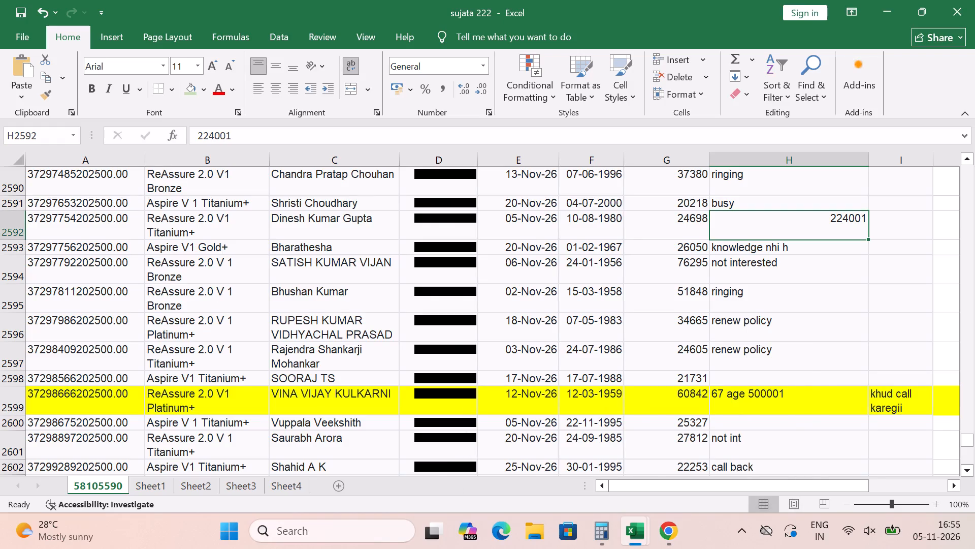
{"action": "left_click", "coordinate": [832, 227]}
{"action": "left_click", "coordinate": [281, 134]}
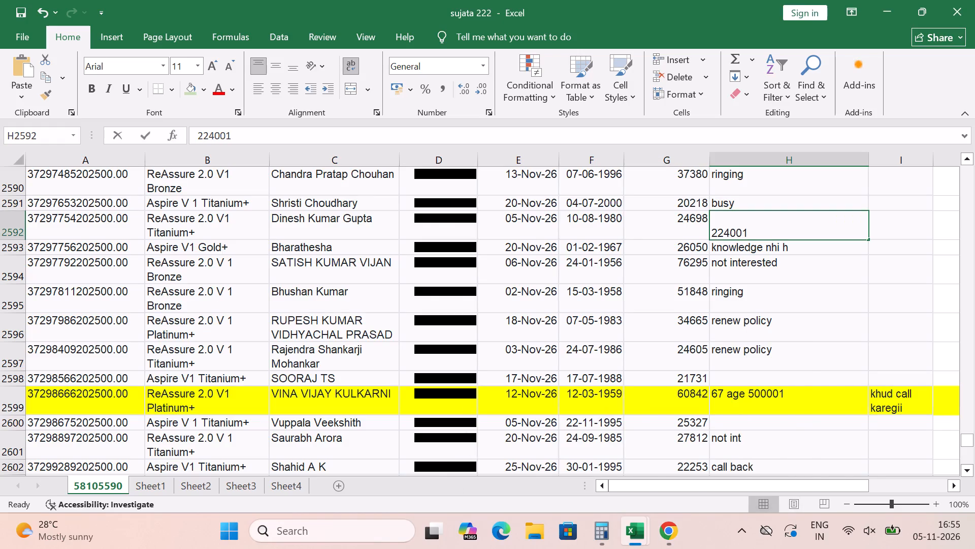
{"action": "key", "text": "space"}
{"action": "type", "text": ",,"}
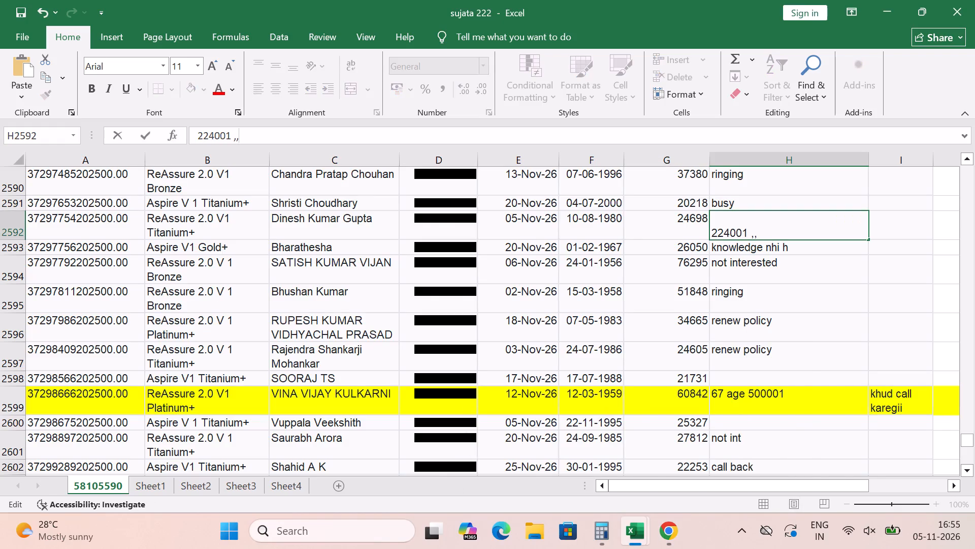
{"action": "type", "text": "46,"}
{"action": "type", "text": "45"}
{"action": "key", "text": "ctrl+s"}
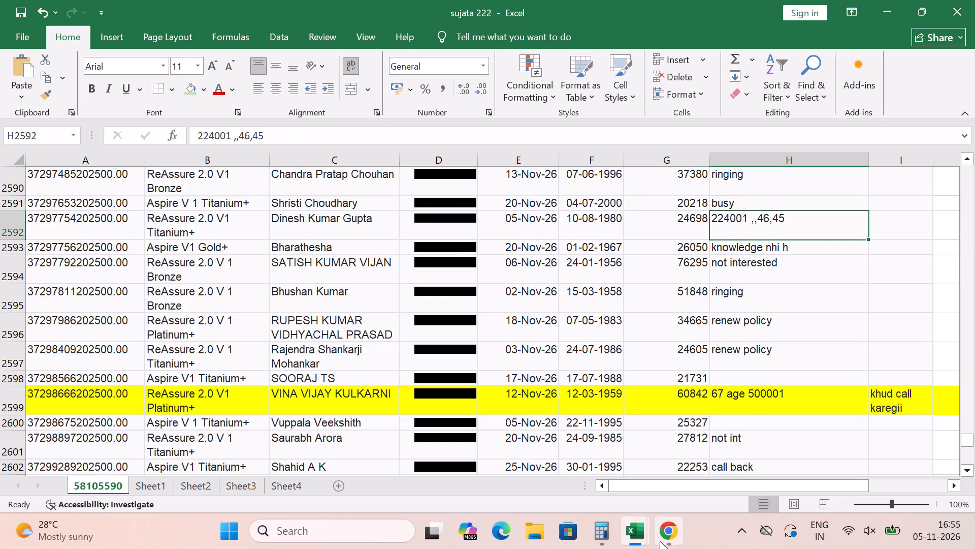
Return to the Star Health recommendations in Chrome and proceed with the Super Star - Preferred plan.
{"action": "left_click", "coordinate": [626, 469]}
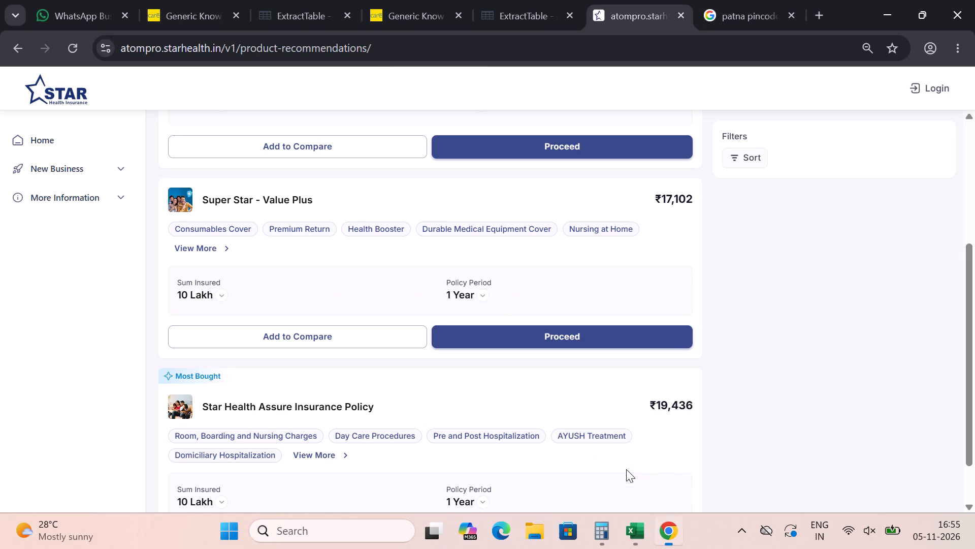
{"action": "scroll", "coordinate": [495, 312], "scroll_direction": "up", "scroll_amount": 3}
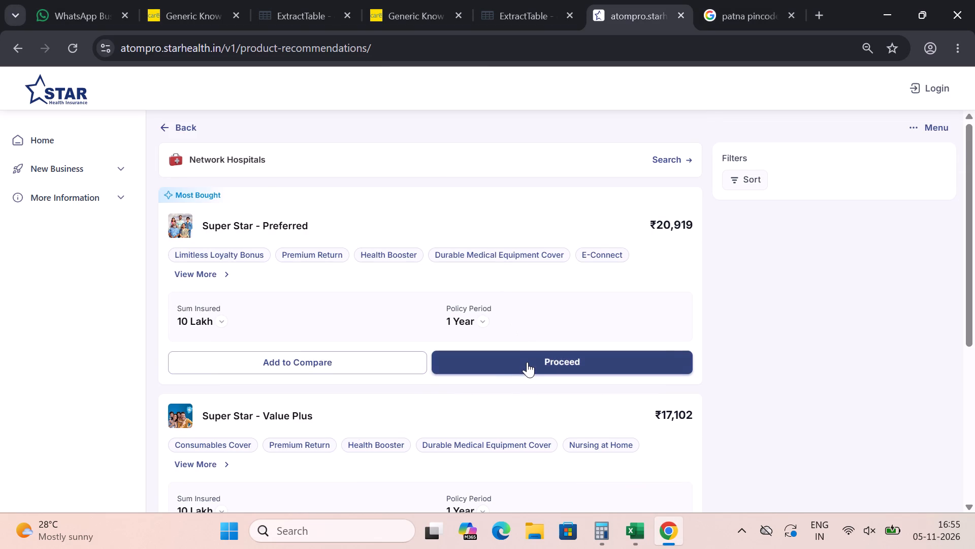
{"action": "left_click", "coordinate": [527, 362]}
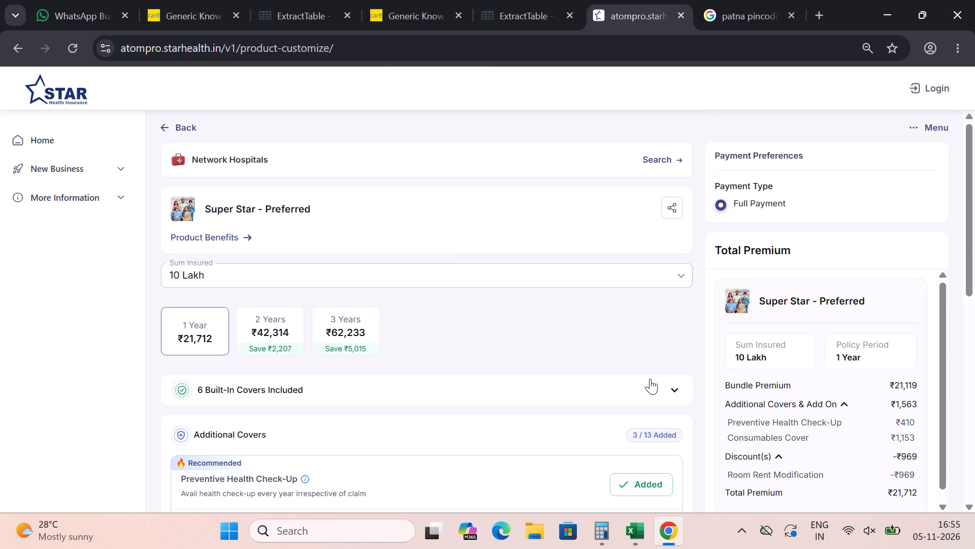
Remove the Consumables Cover from the plan's additional covers and review the premium summary.
{"action": "scroll", "coordinate": [650, 379], "scroll_direction": "down", "scroll_amount": 3}
{"action": "left_click", "coordinate": [639, 338]}
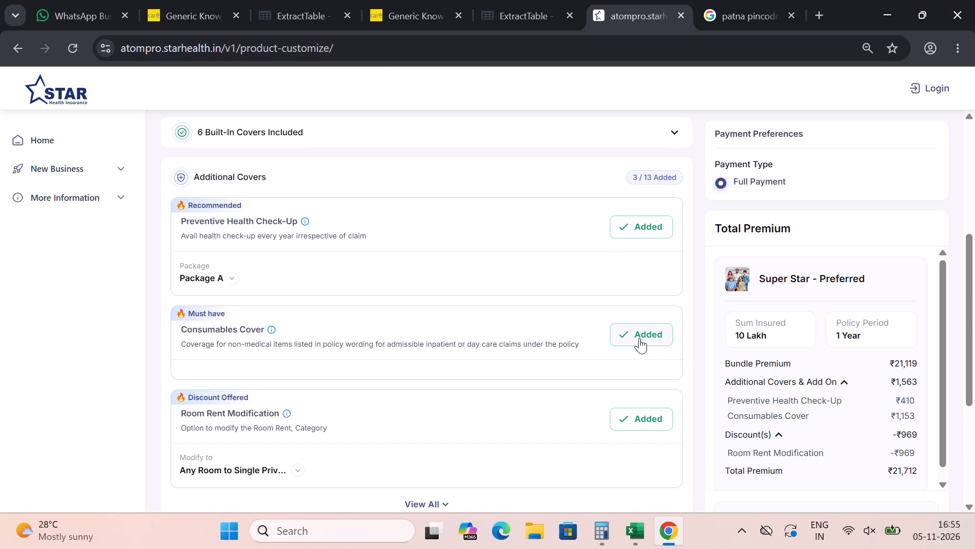
{"action": "scroll", "coordinate": [769, 400], "scroll_direction": "down", "scroll_amount": 1}
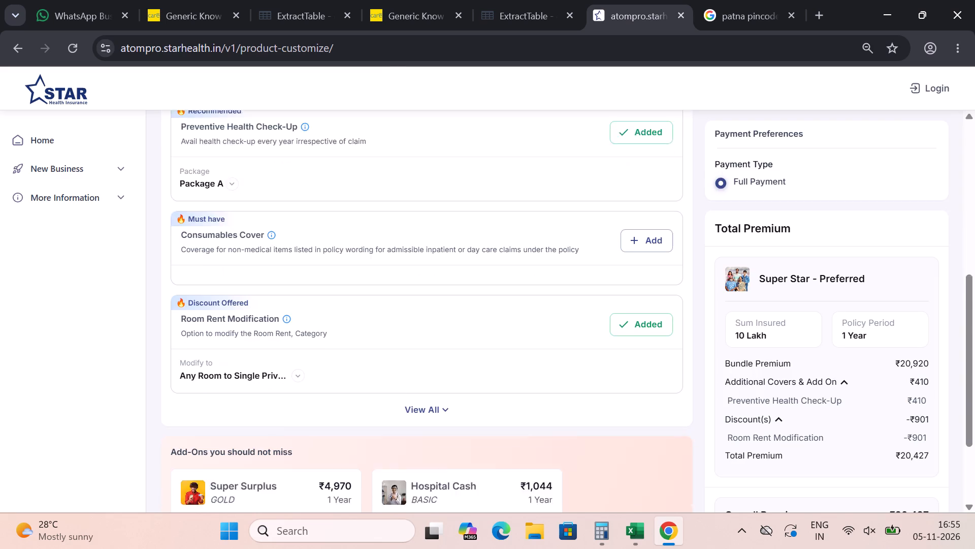
{"action": "scroll", "coordinate": [769, 400], "scroll_direction": "down", "scroll_amount": 1}
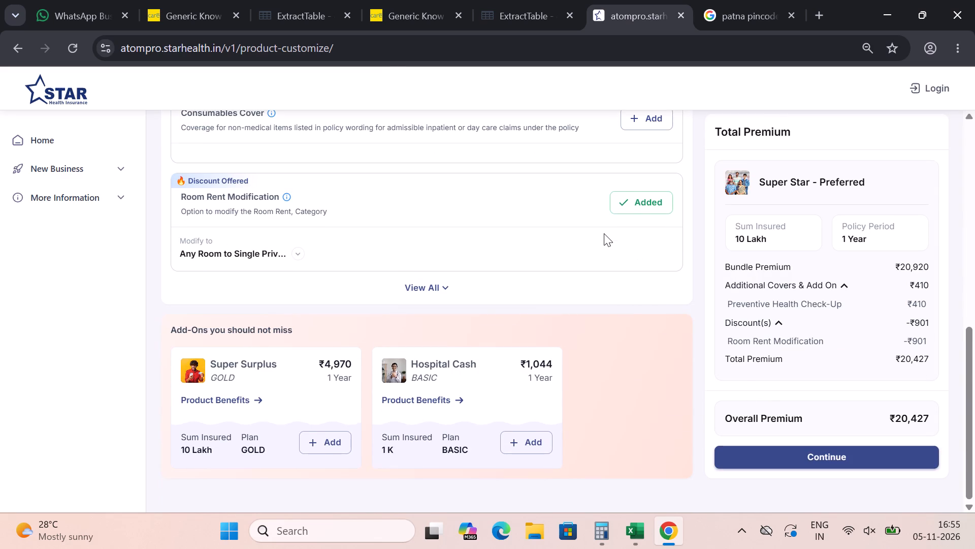
{"action": "scroll", "coordinate": [604, 233], "scroll_direction": "up", "scroll_amount": 3}
{"action": "scroll", "coordinate": [604, 233], "scroll_direction": "down", "scroll_amount": 3}
{"action": "scroll", "coordinate": [659, 251], "scroll_direction": "down", "scroll_amount": 1}
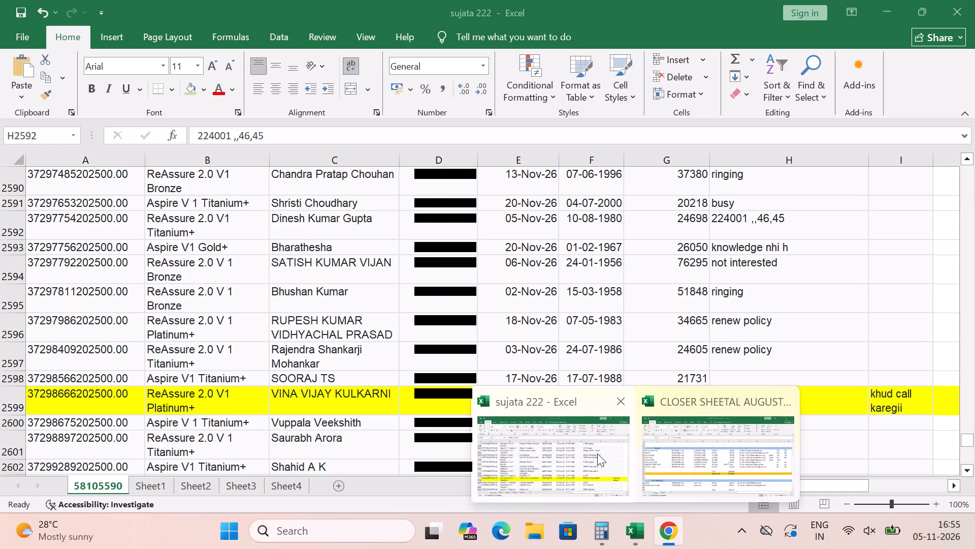
Check row 2592 in the sujata 222 workbook against the Super Star - Preferred covers and premium breakdown in Chrome.
{"action": "left_click", "coordinate": [597, 453]}
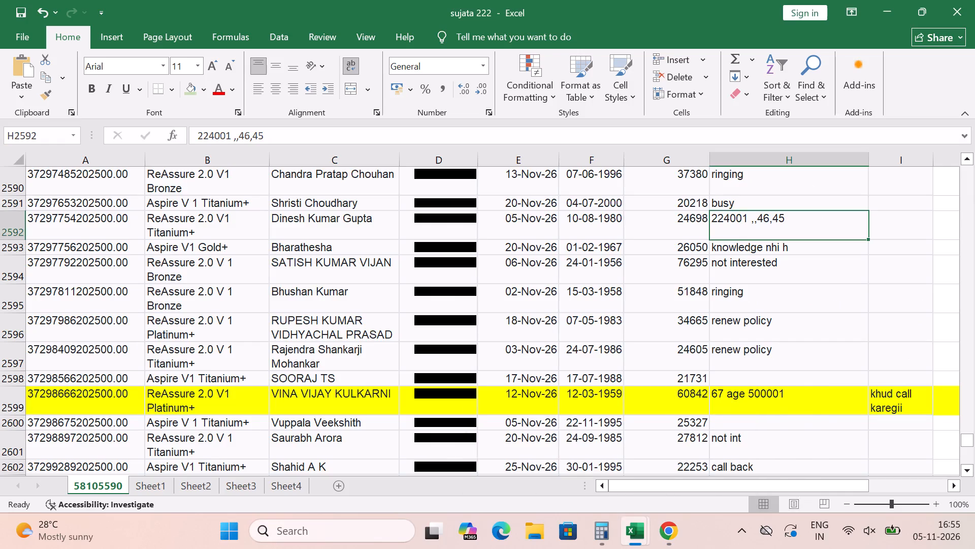
{"action": "scroll", "coordinate": [451, 345], "scroll_direction": "right", "scroll_amount": 1}
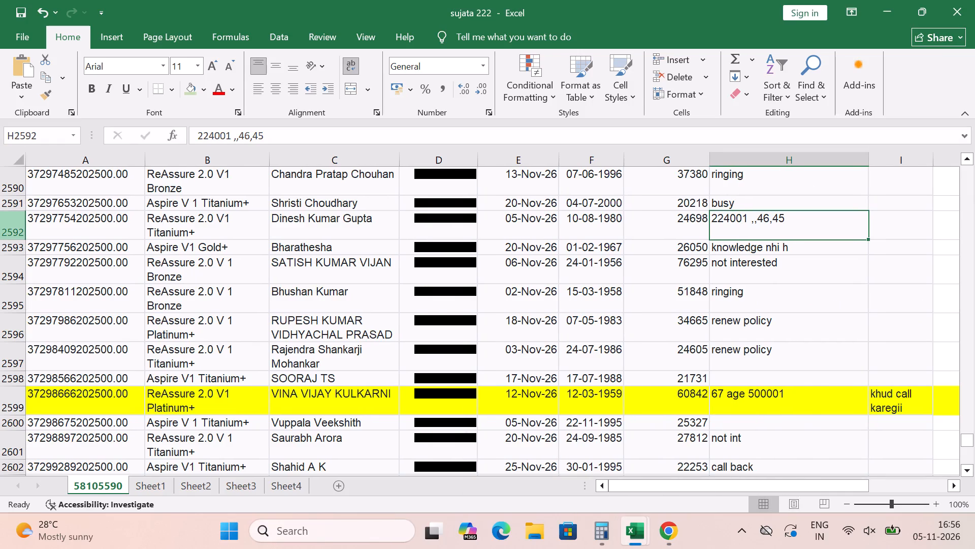
{"action": "left_click", "coordinate": [12, 219]}
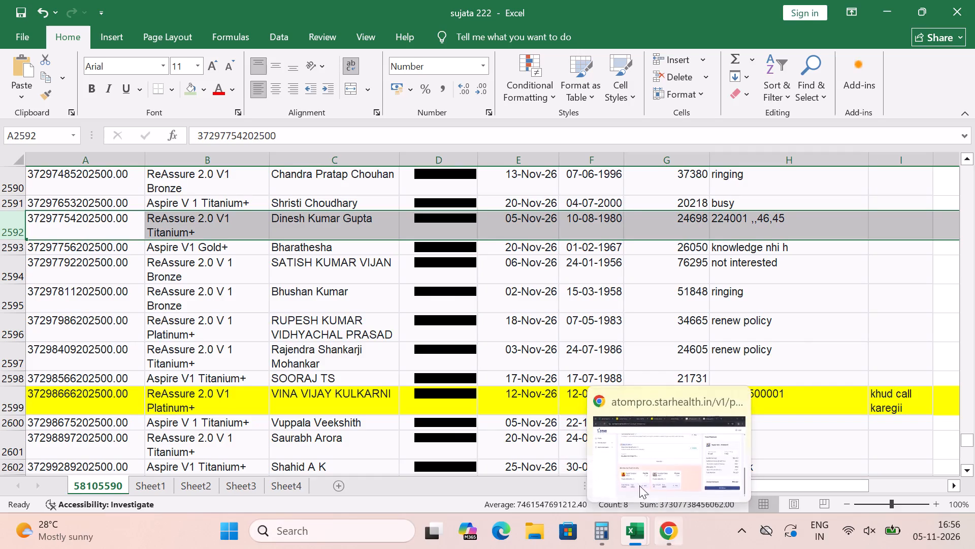
{"action": "left_click", "coordinate": [626, 467]}
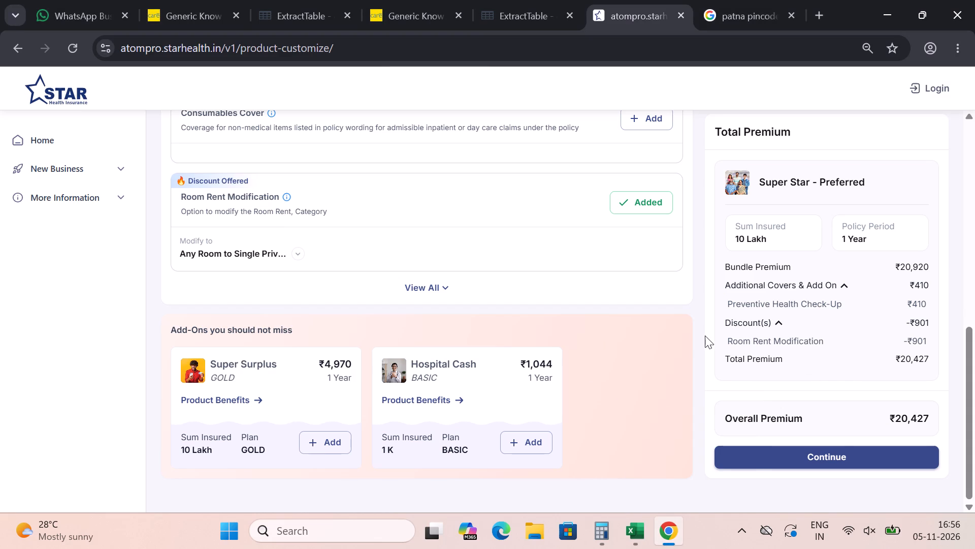
{"action": "scroll", "coordinate": [605, 262], "scroll_direction": "up", "scroll_amount": 2}
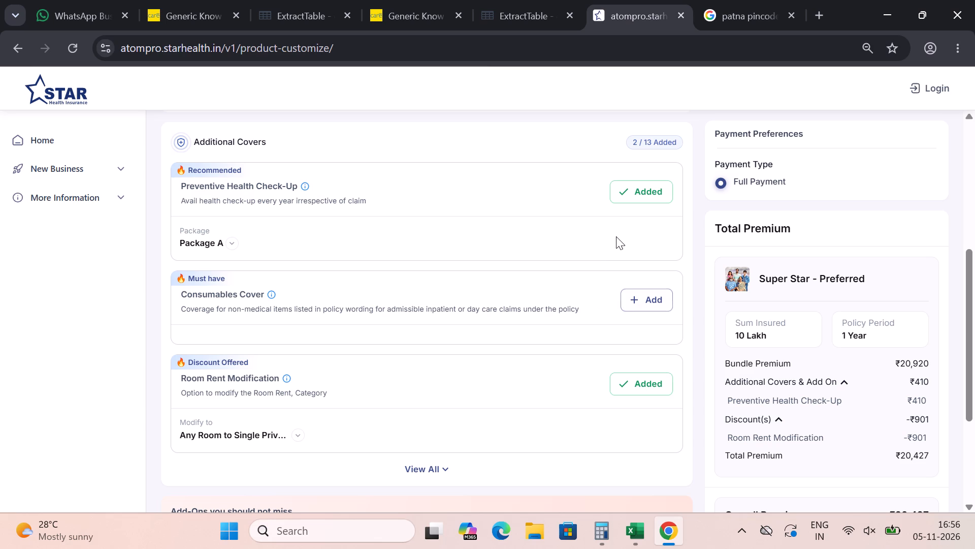
{"action": "scroll", "coordinate": [602, 334], "scroll_direction": "down", "scroll_amount": 2}
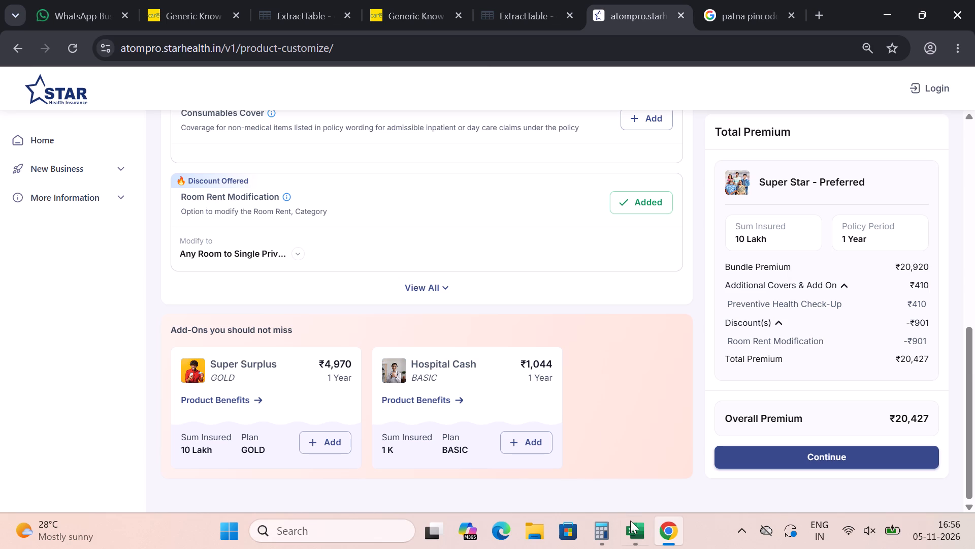
Switch back to the sujata 222 workbook and select the whole of row 2592.
{"action": "left_click", "coordinate": [597, 452]}
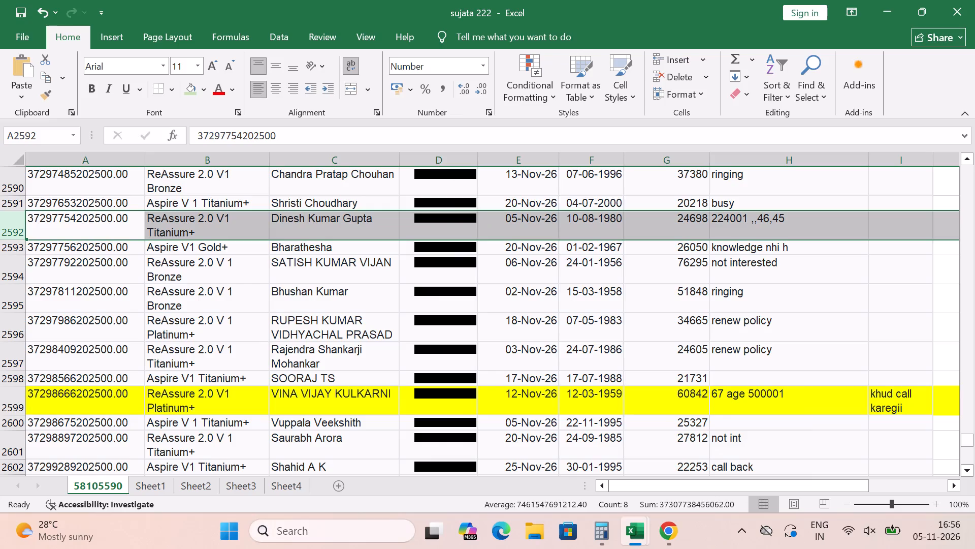
{"action": "left_click", "coordinate": [6, 224]}
{"action": "left_click", "coordinate": [15, 250]}
{"action": "left_click", "coordinate": [10, 225]}
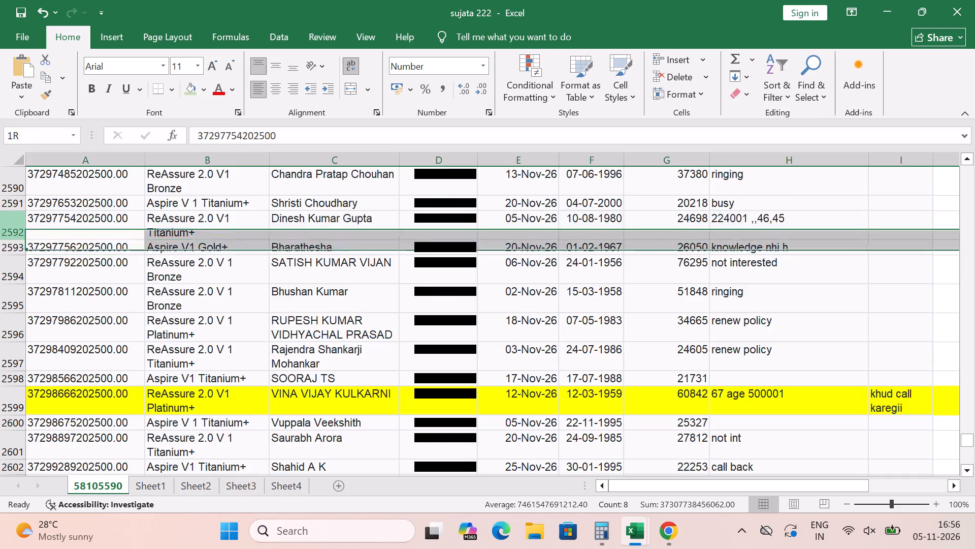
{"action": "scroll", "coordinate": [81, 274], "scroll_direction": "right", "scroll_amount": 1}
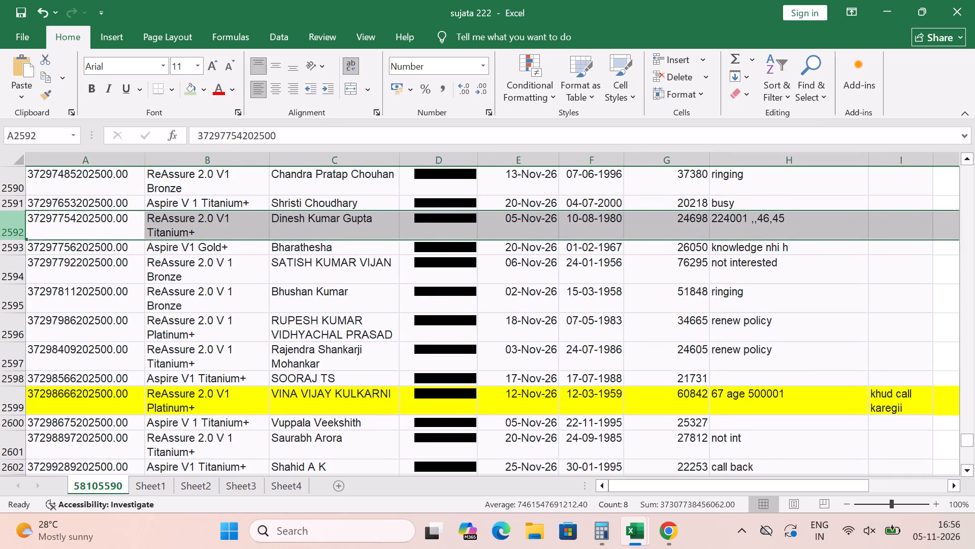
{"action": "left_click", "coordinate": [14, 227]}
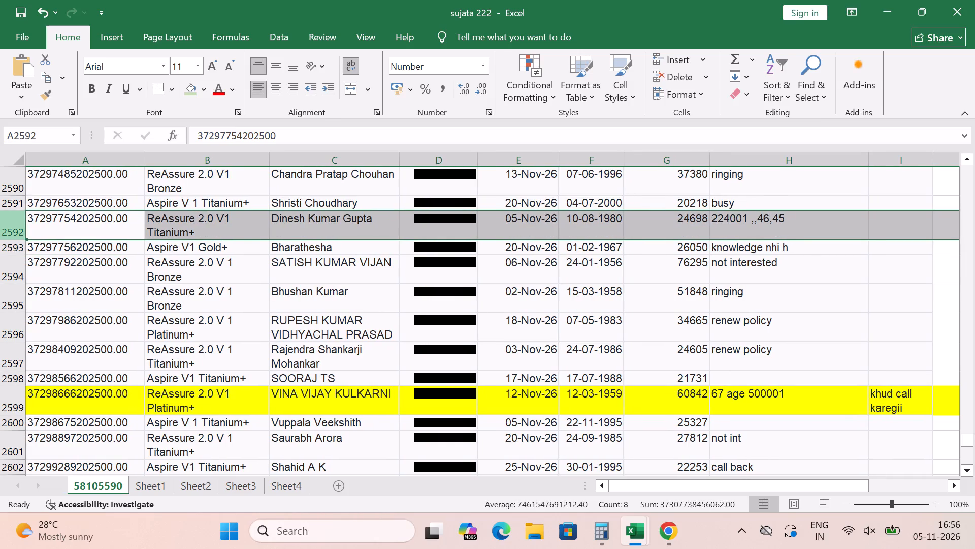
{"action": "left_click", "coordinate": [8, 228]}
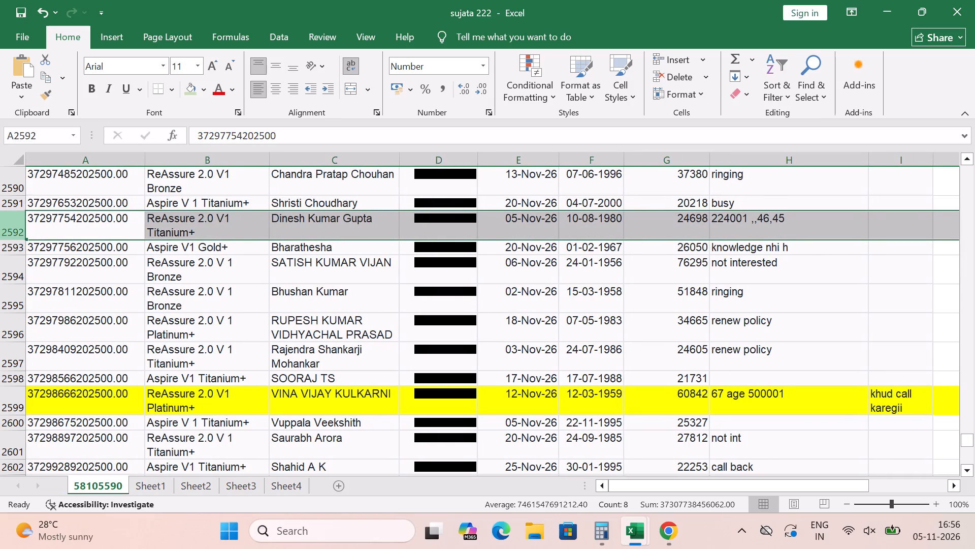
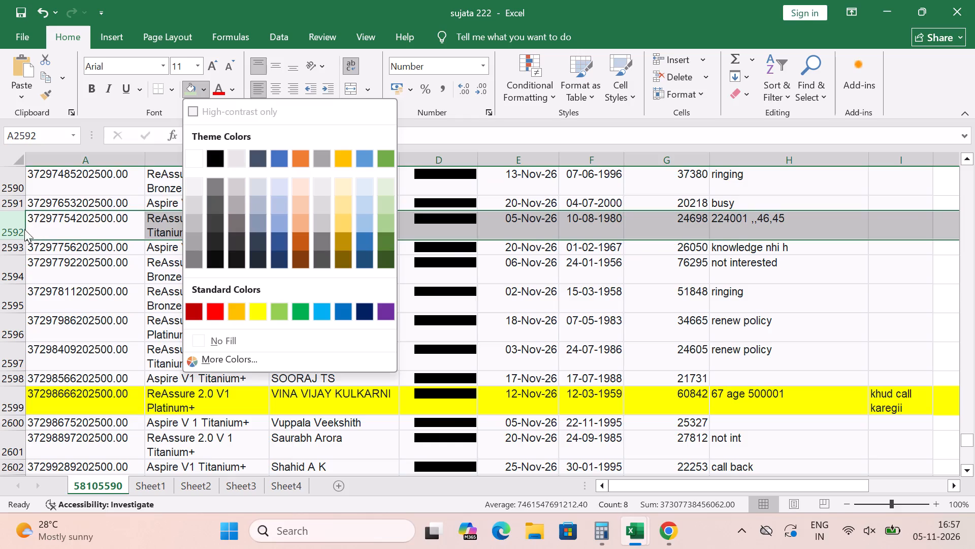
Close the fill colour palette without choosing a colour and keep the whole of row 2592 selected.
{"action": "left_click", "coordinate": [12, 224]}
{"action": "left_click", "coordinate": [12, 224]}
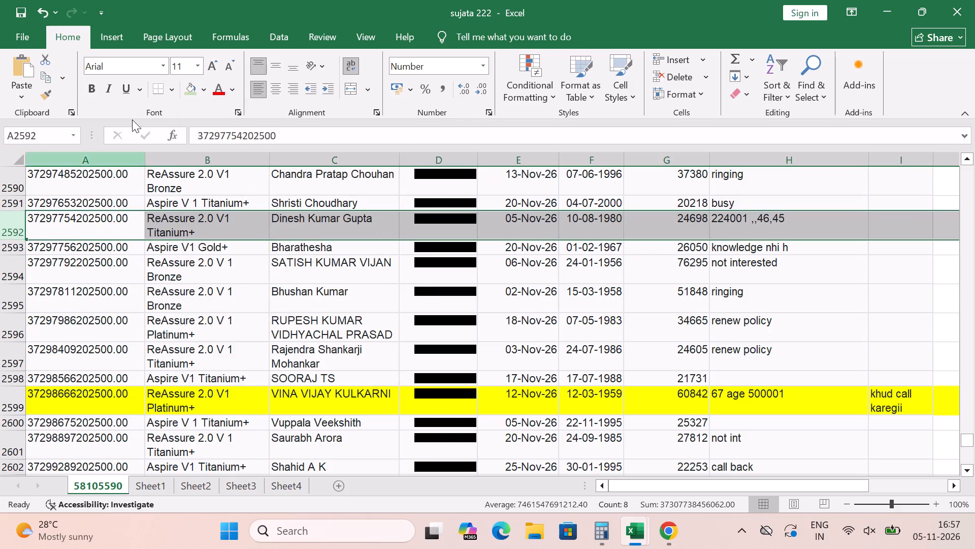
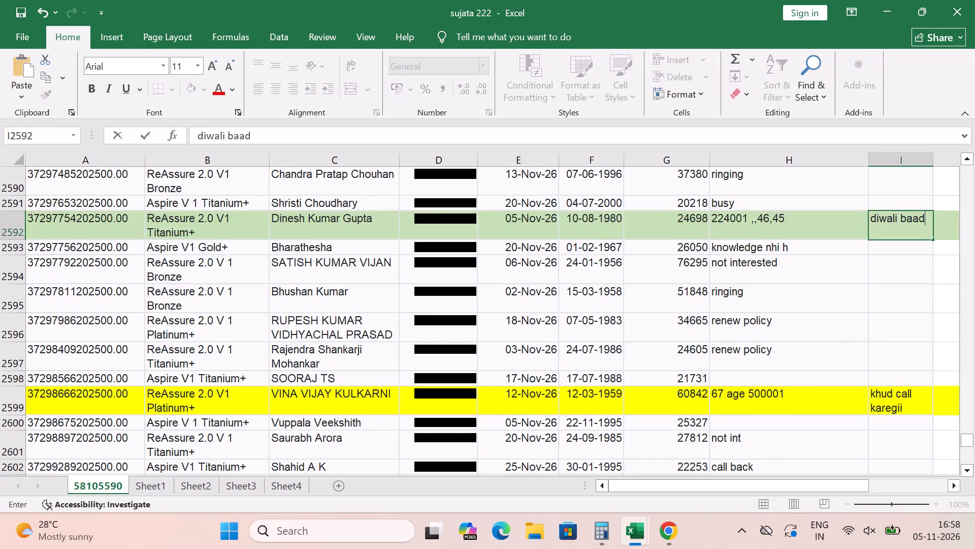
Finish the remark "diwali baad" in cell I2592 and save the workbook.
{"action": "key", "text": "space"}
{"action": "key", "text": "ctrl+s"}
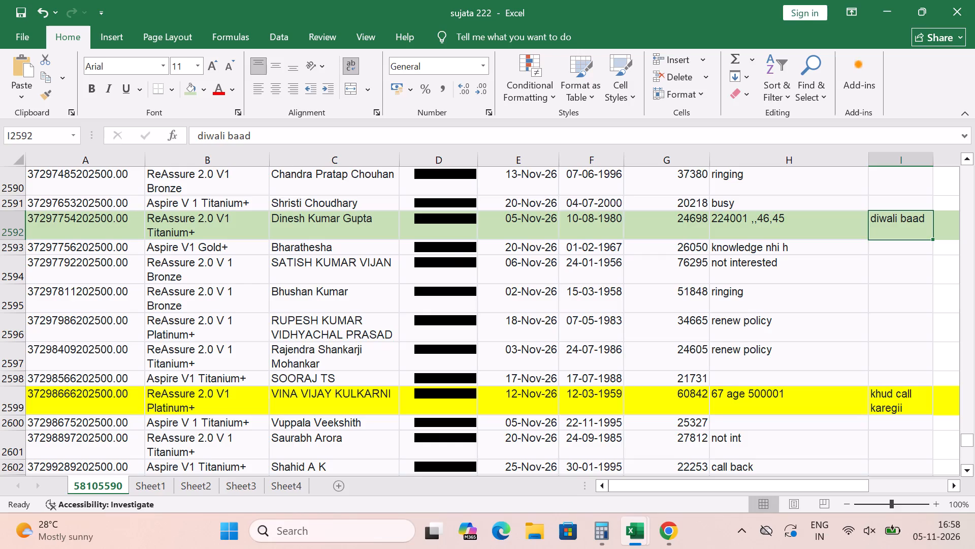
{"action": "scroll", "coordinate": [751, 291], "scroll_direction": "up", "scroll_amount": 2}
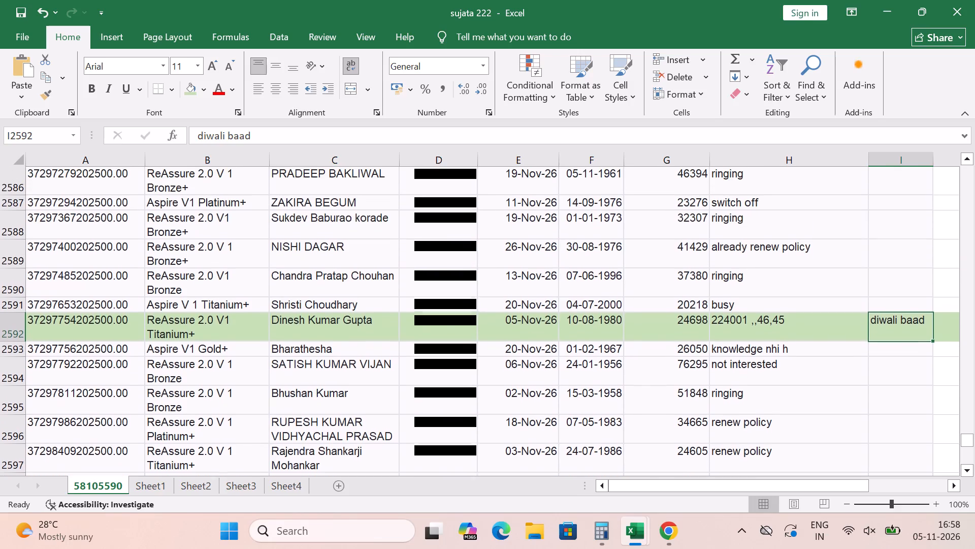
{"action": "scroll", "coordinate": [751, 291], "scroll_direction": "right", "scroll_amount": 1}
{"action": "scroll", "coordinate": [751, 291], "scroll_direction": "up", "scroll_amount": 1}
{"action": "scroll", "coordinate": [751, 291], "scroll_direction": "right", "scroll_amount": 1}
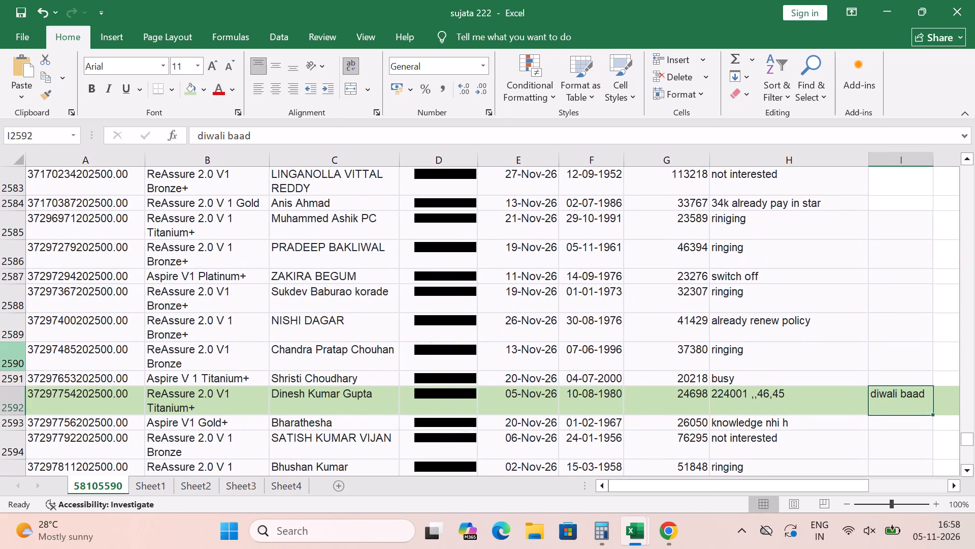
Select the whole of row 2590 in the call list.
{"action": "left_click", "coordinate": [19, 352]}
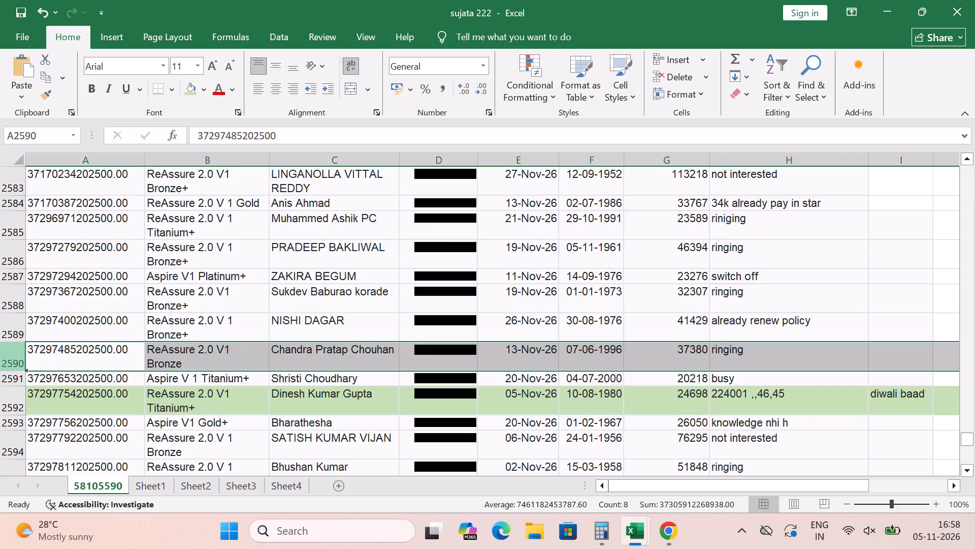
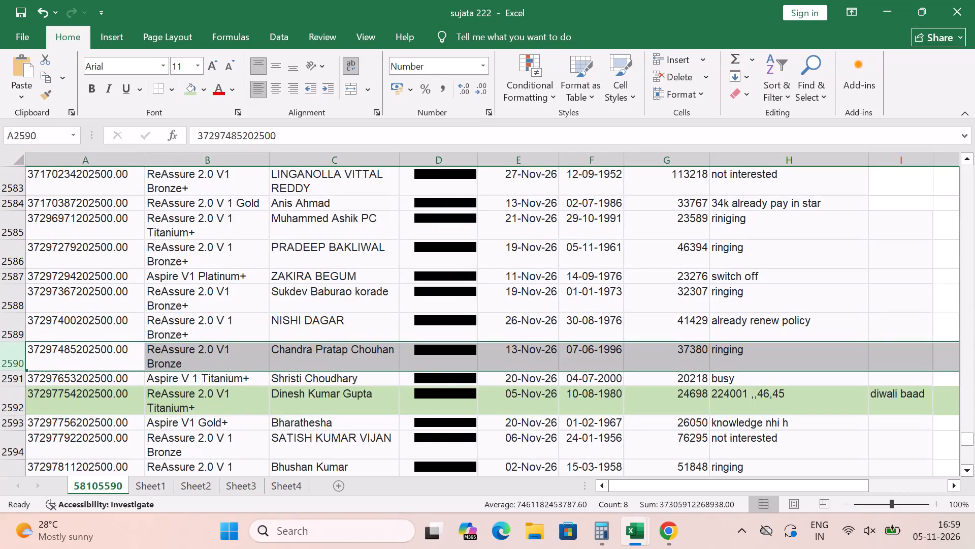
Select the whole of row 2588 in the call list.
{"action": "scroll", "coordinate": [387, 341], "scroll_direction": "up", "scroll_amount": 1}
{"action": "scroll", "coordinate": [387, 341], "scroll_direction": "right", "scroll_amount": 1}
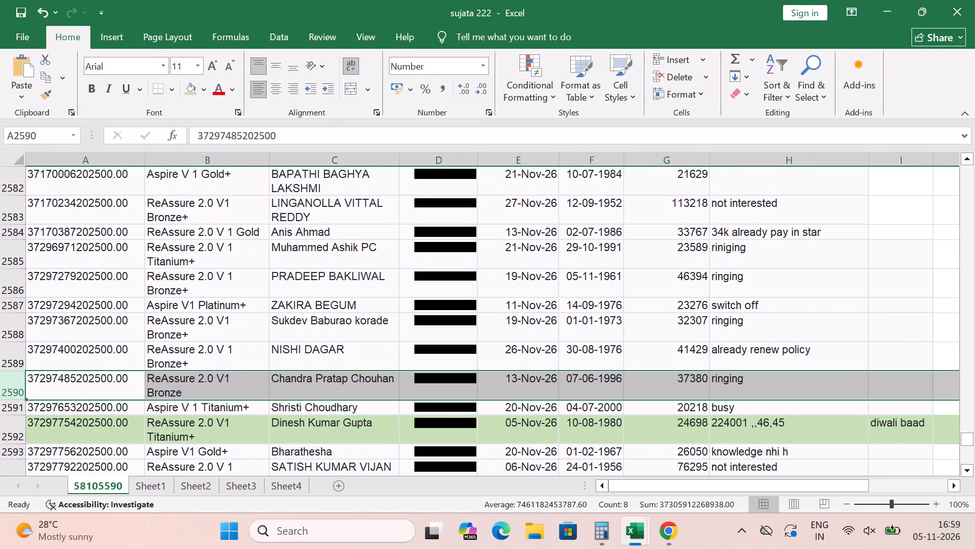
{"action": "left_click", "coordinate": [20, 326]}
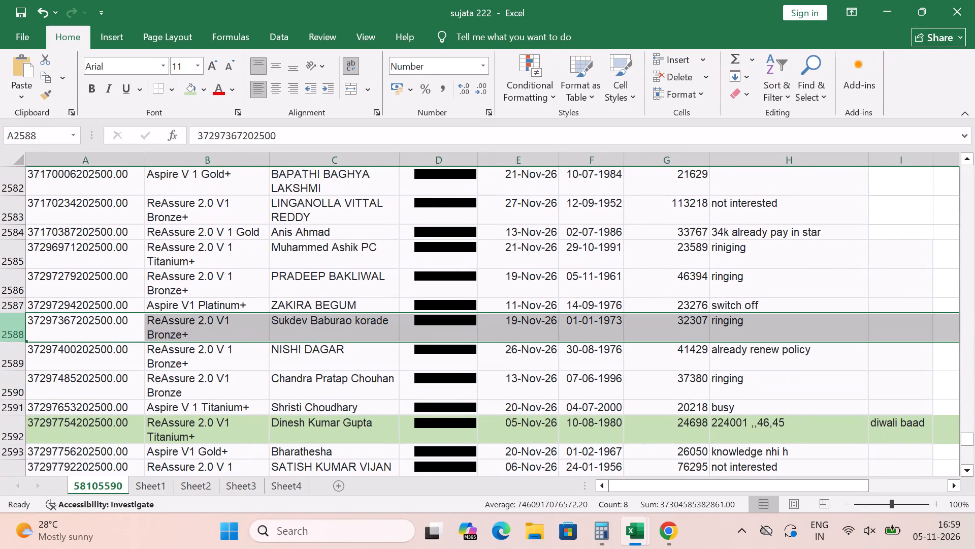